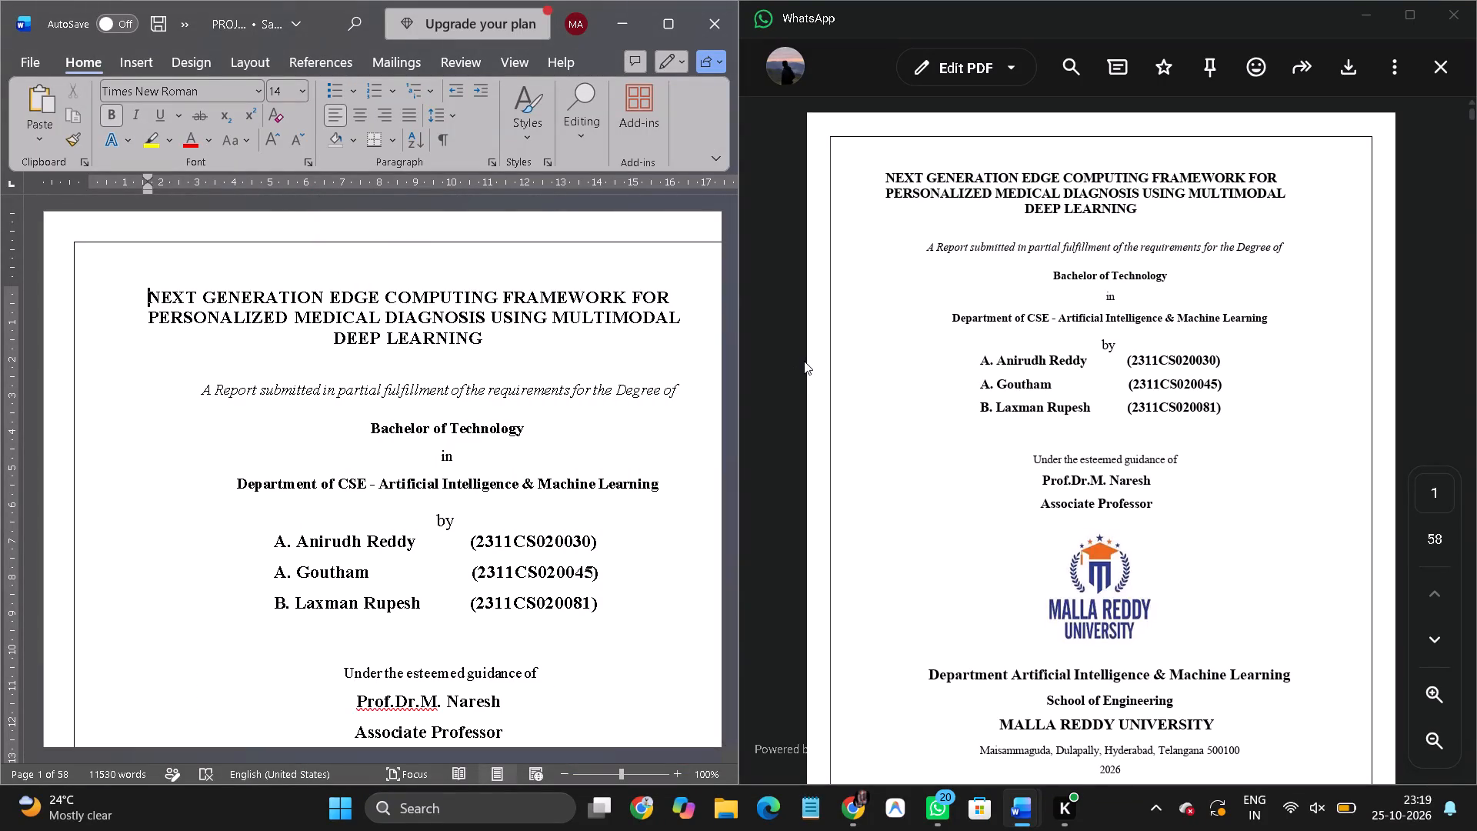
Review the report's front matter from the title page through the certificate, declaration, acknowledgement and abstract to the Contents page.
scroll(502, 548, down, 1)
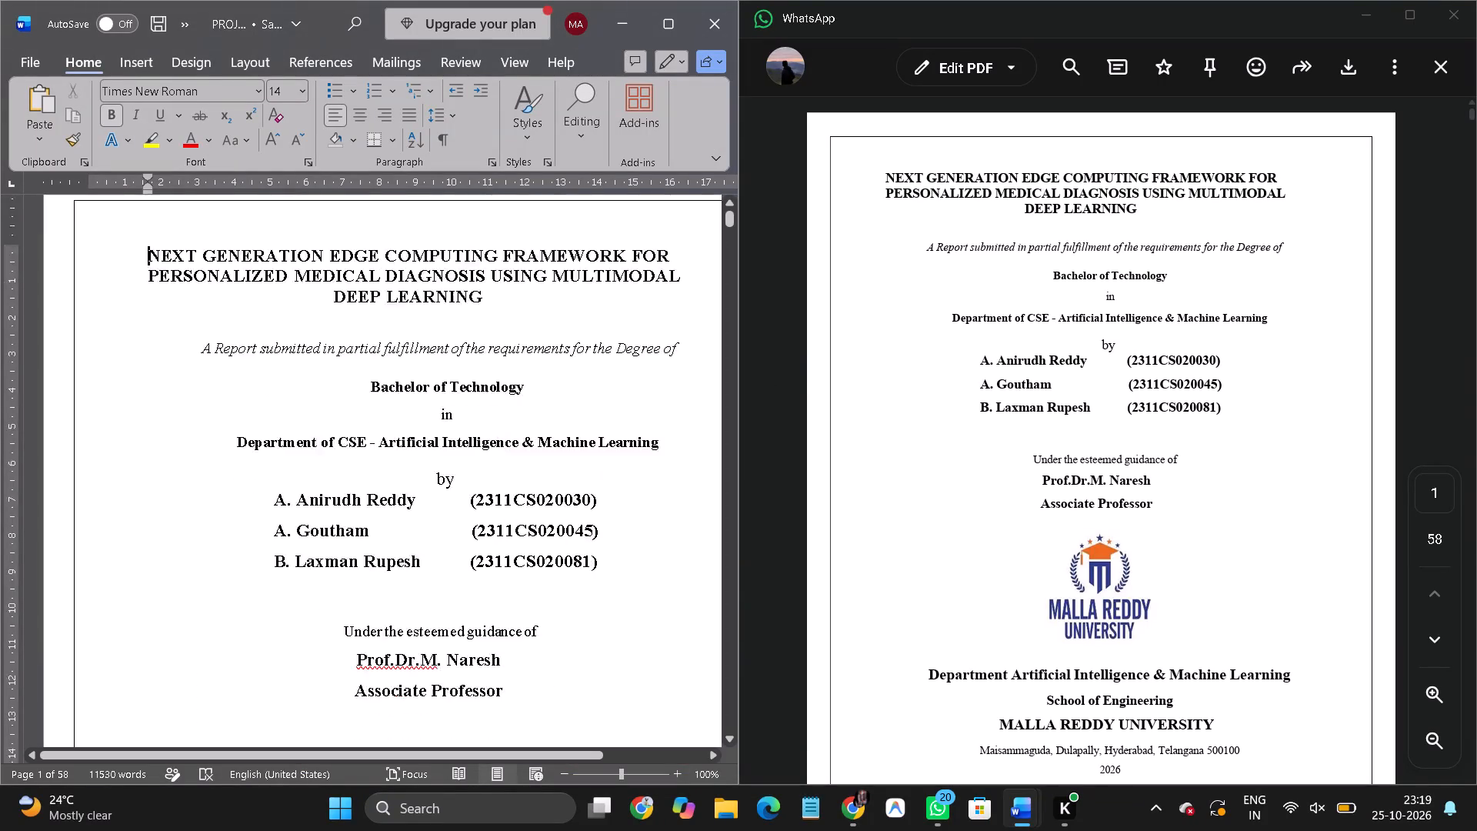
scroll(502, 548, down, 7)
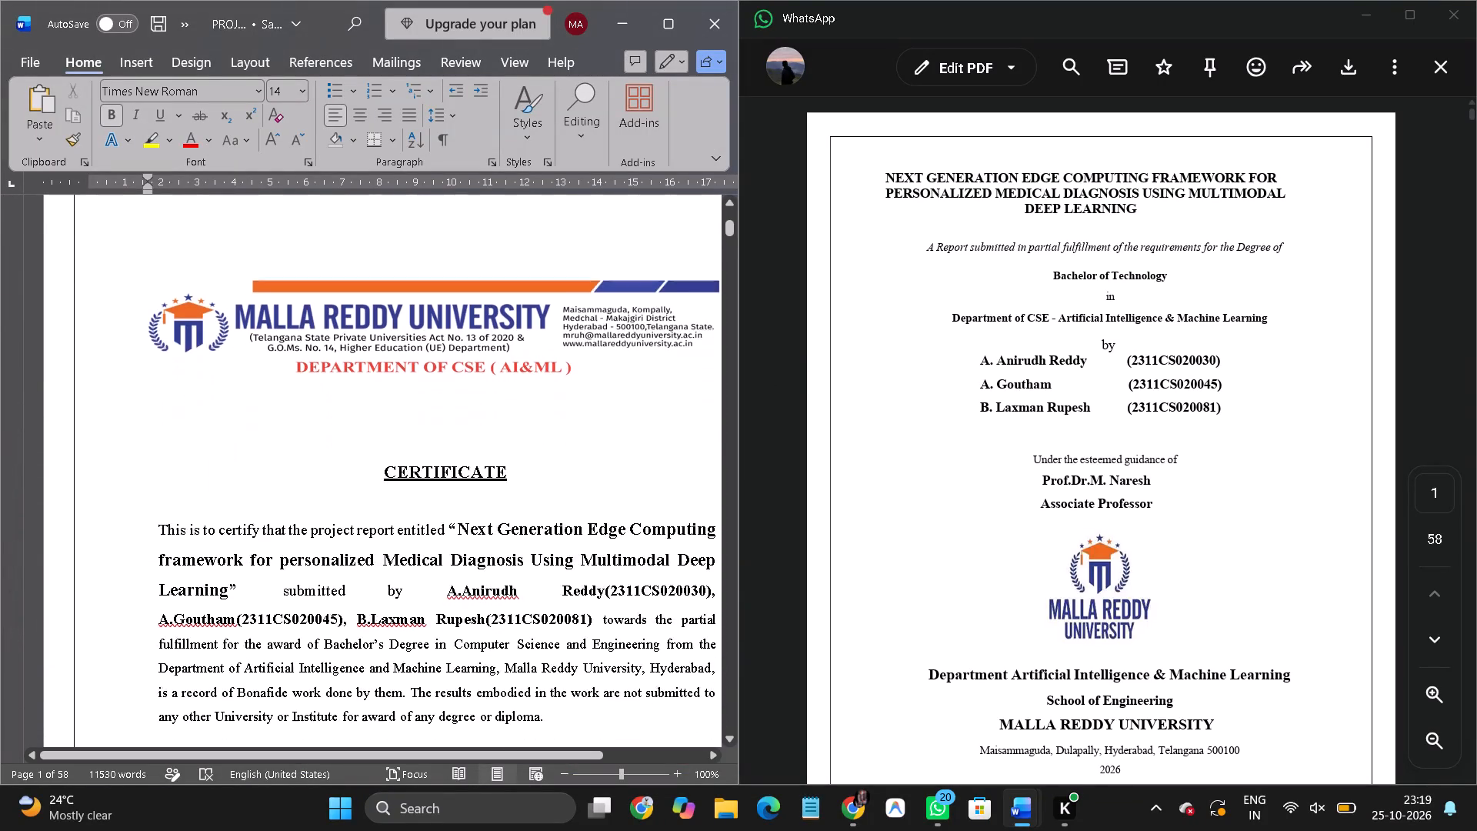
scroll(502, 548, down, 2)
right_click(502, 548)
scroll(502, 548, left, 1)
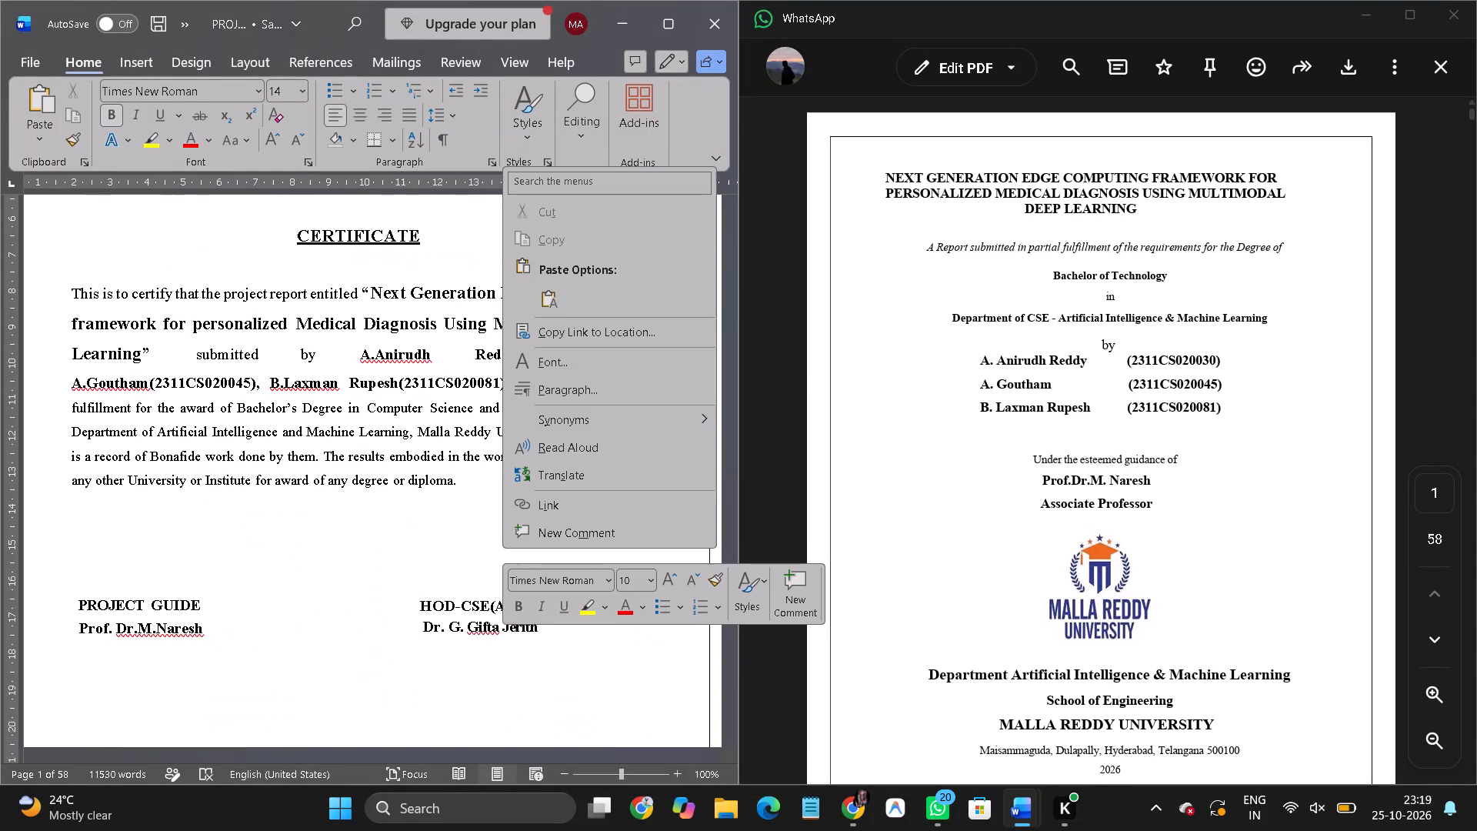
scroll(502, 548, left, 1)
click(338, 556)
scroll(338, 556, down, 1)
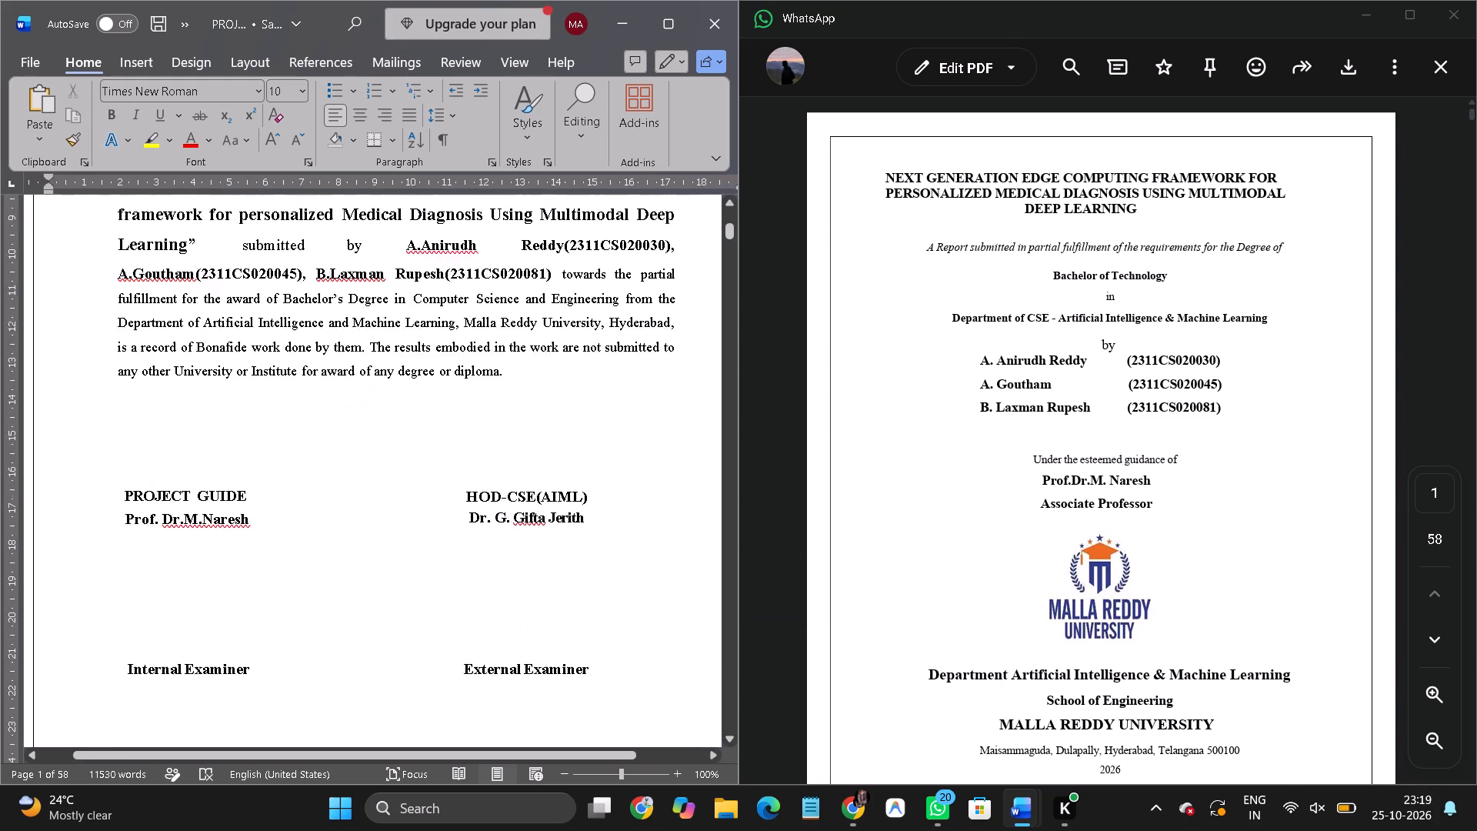
scroll(338, 556, down, 6)
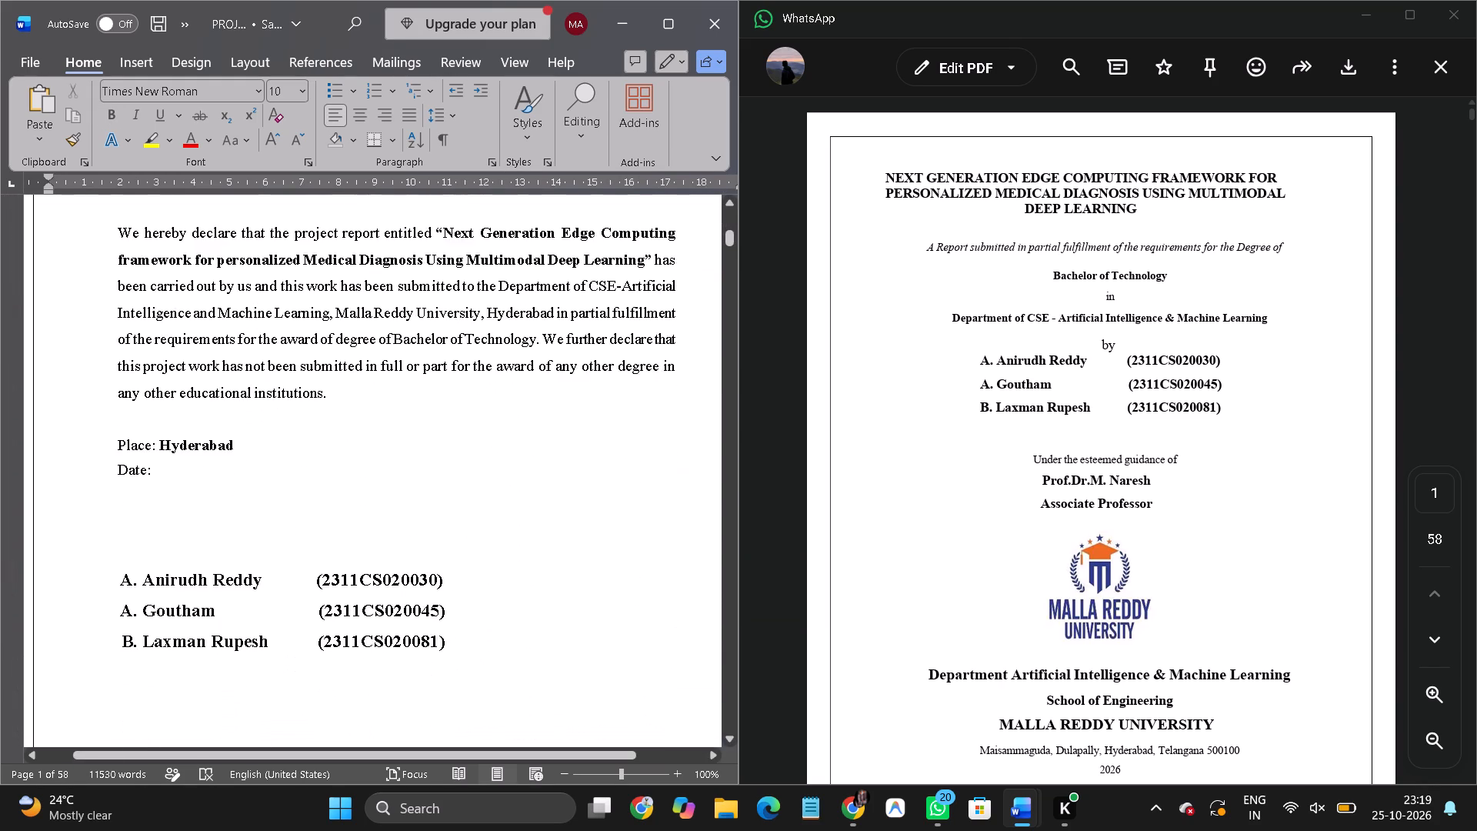
scroll(338, 556, down, 6)
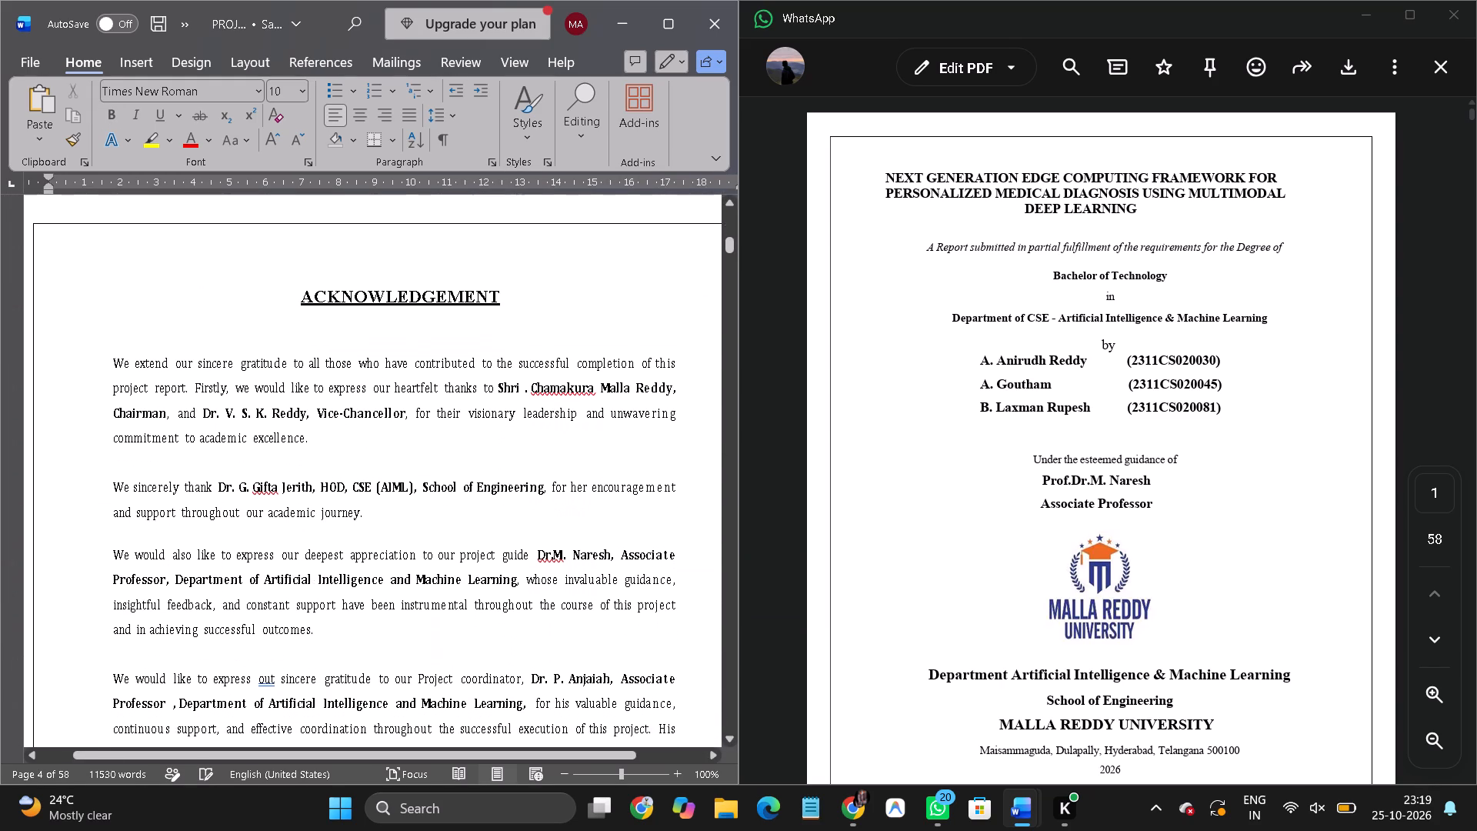
scroll(338, 556, down, 5)
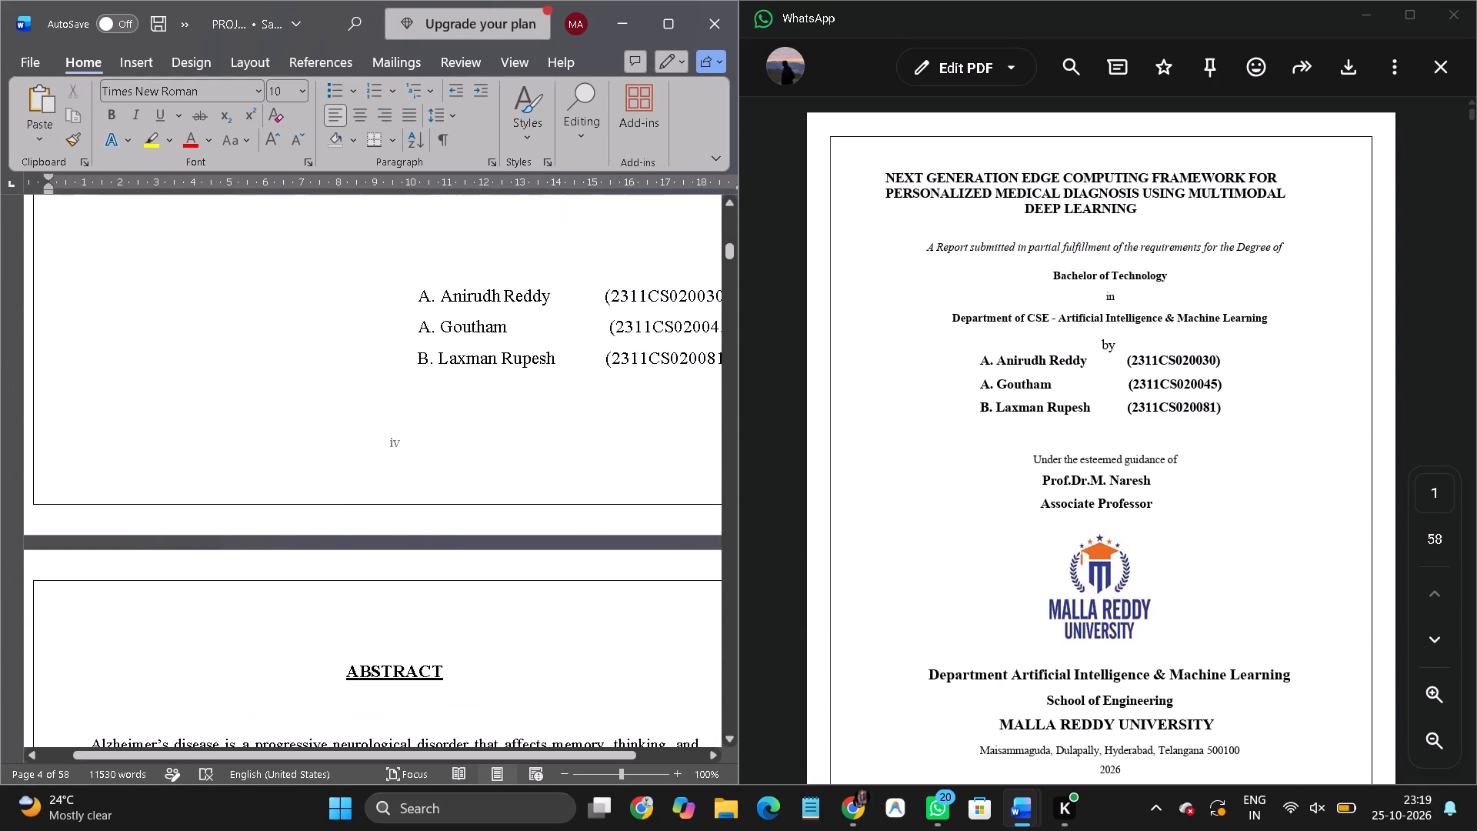
scroll(338, 556, down, 3)
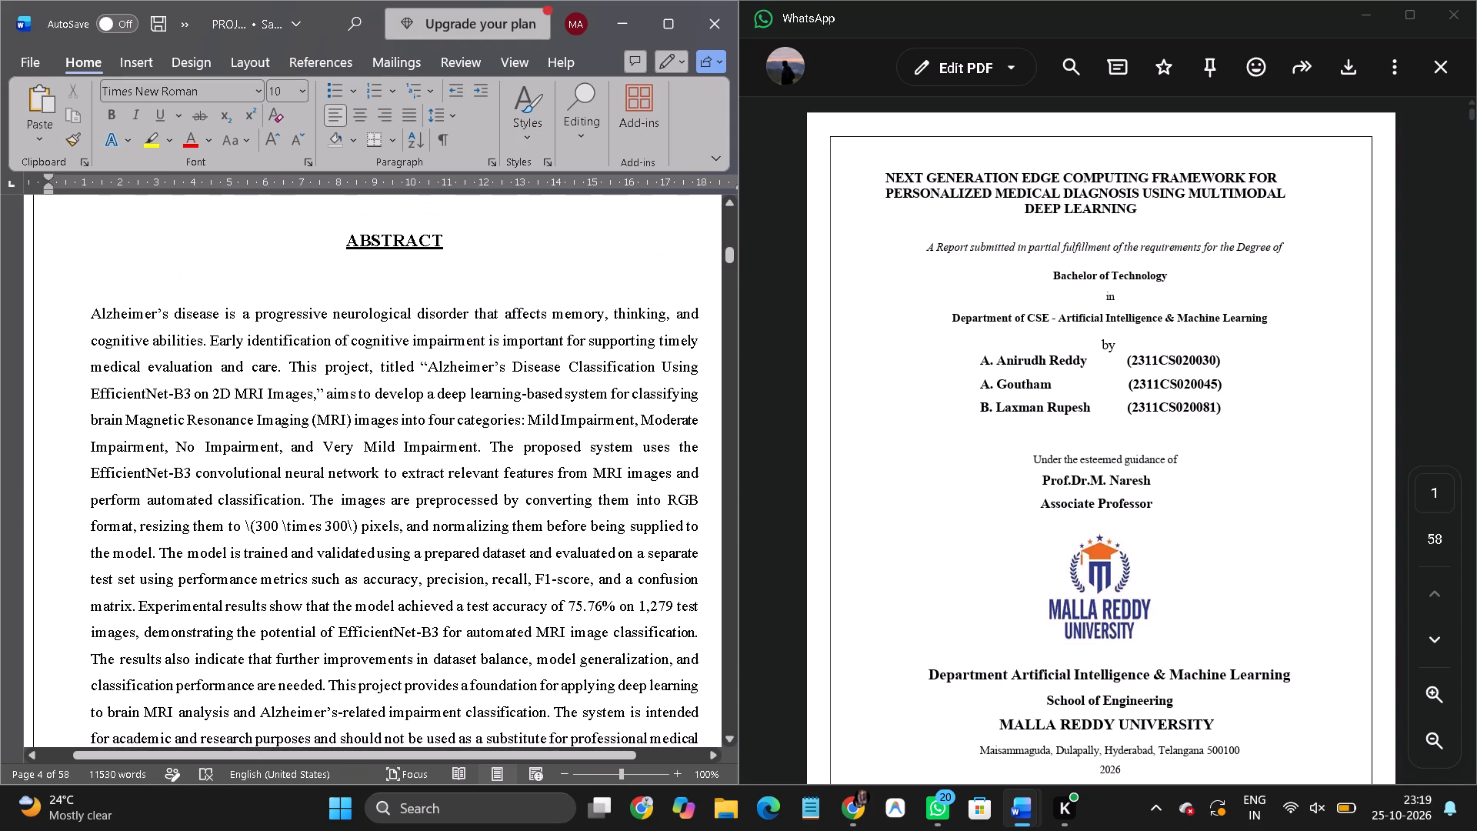
scroll(338, 556, down, 3)
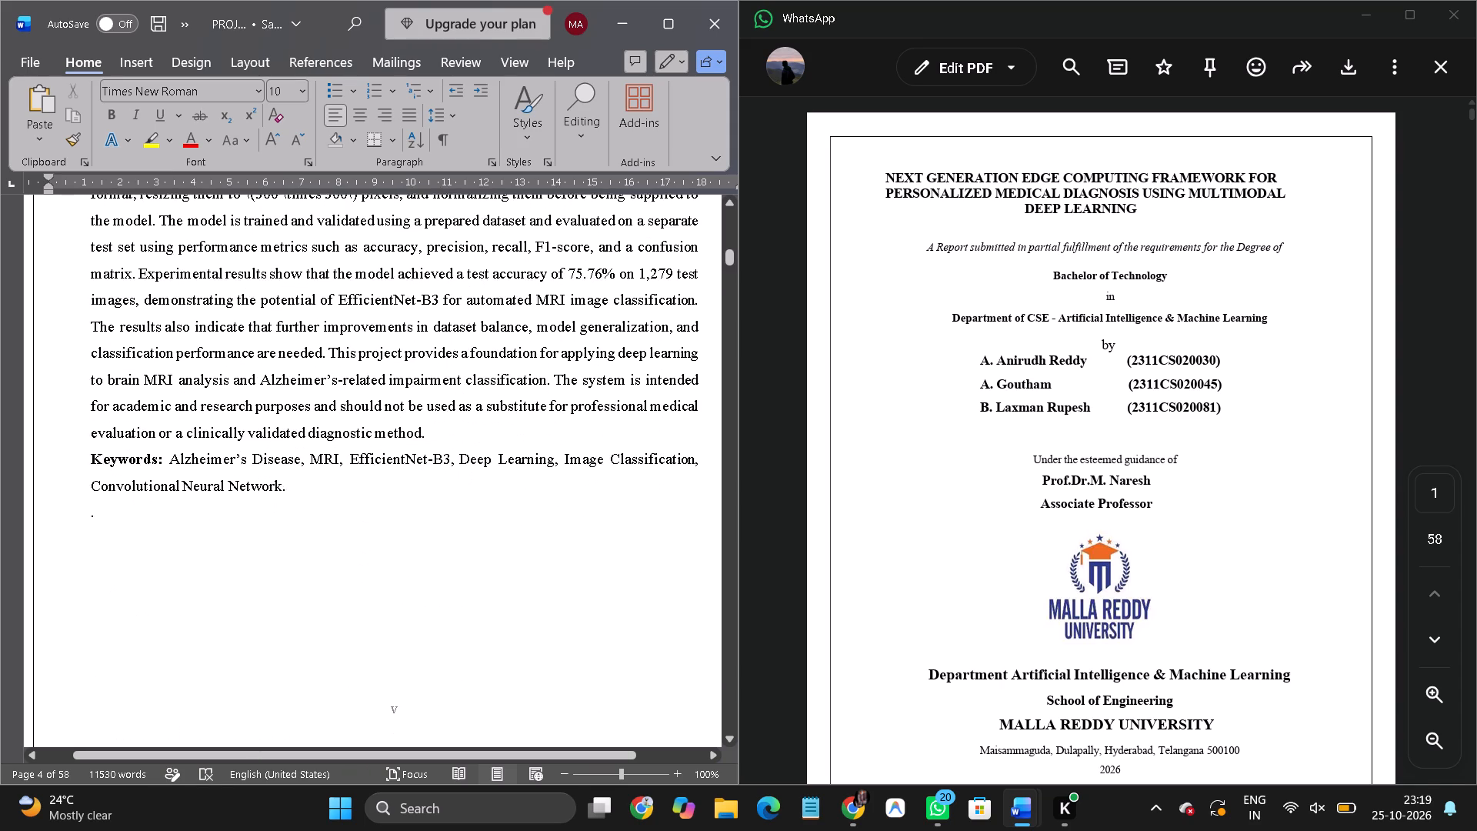
scroll(338, 556, down, 4)
Examine the chapter and front-matter entries on the Contents page and recheck the abstract page before it.
scroll(338, 556, left, 1)
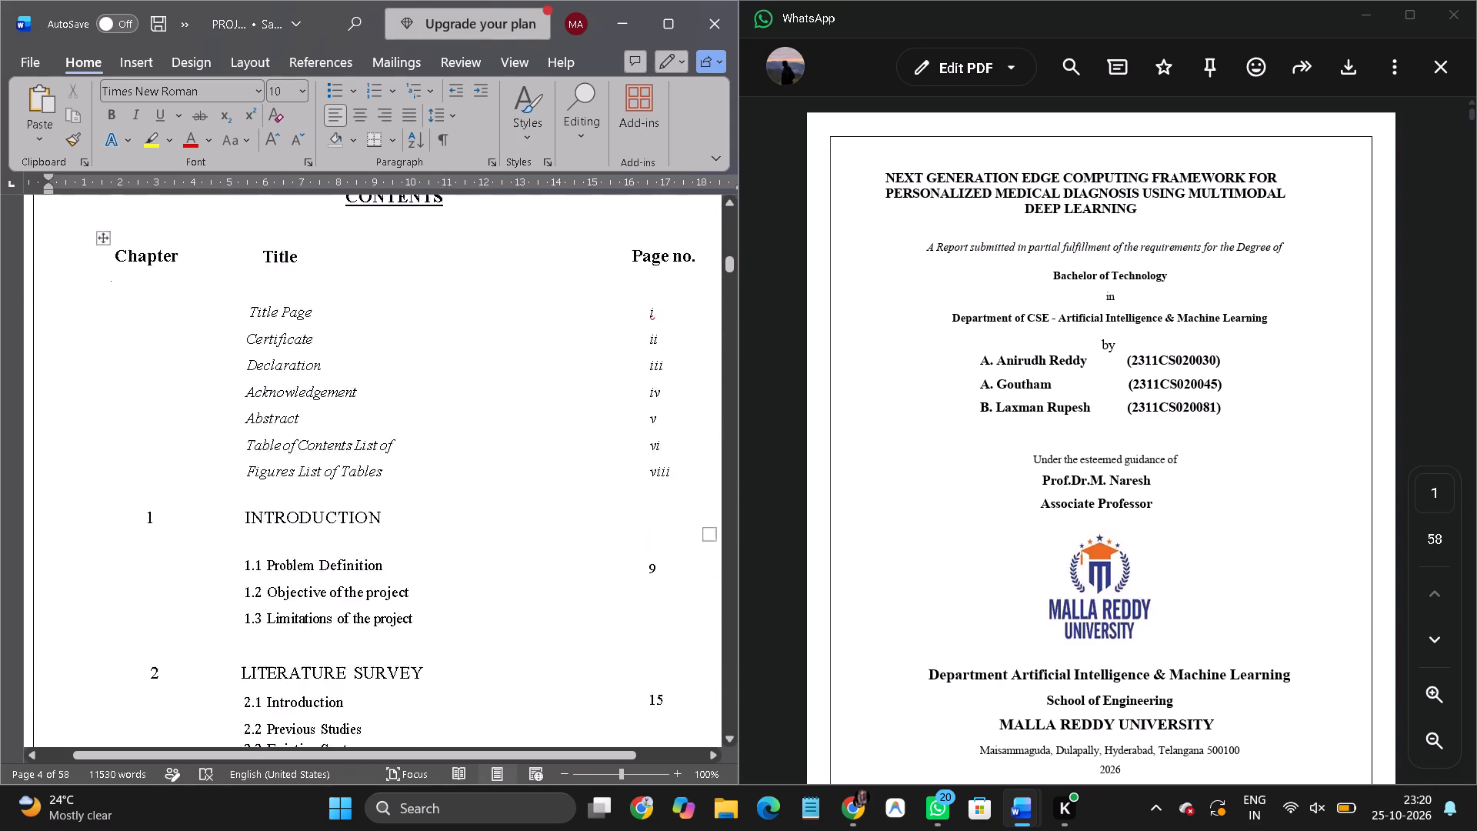
scroll(338, 556, left, 1)
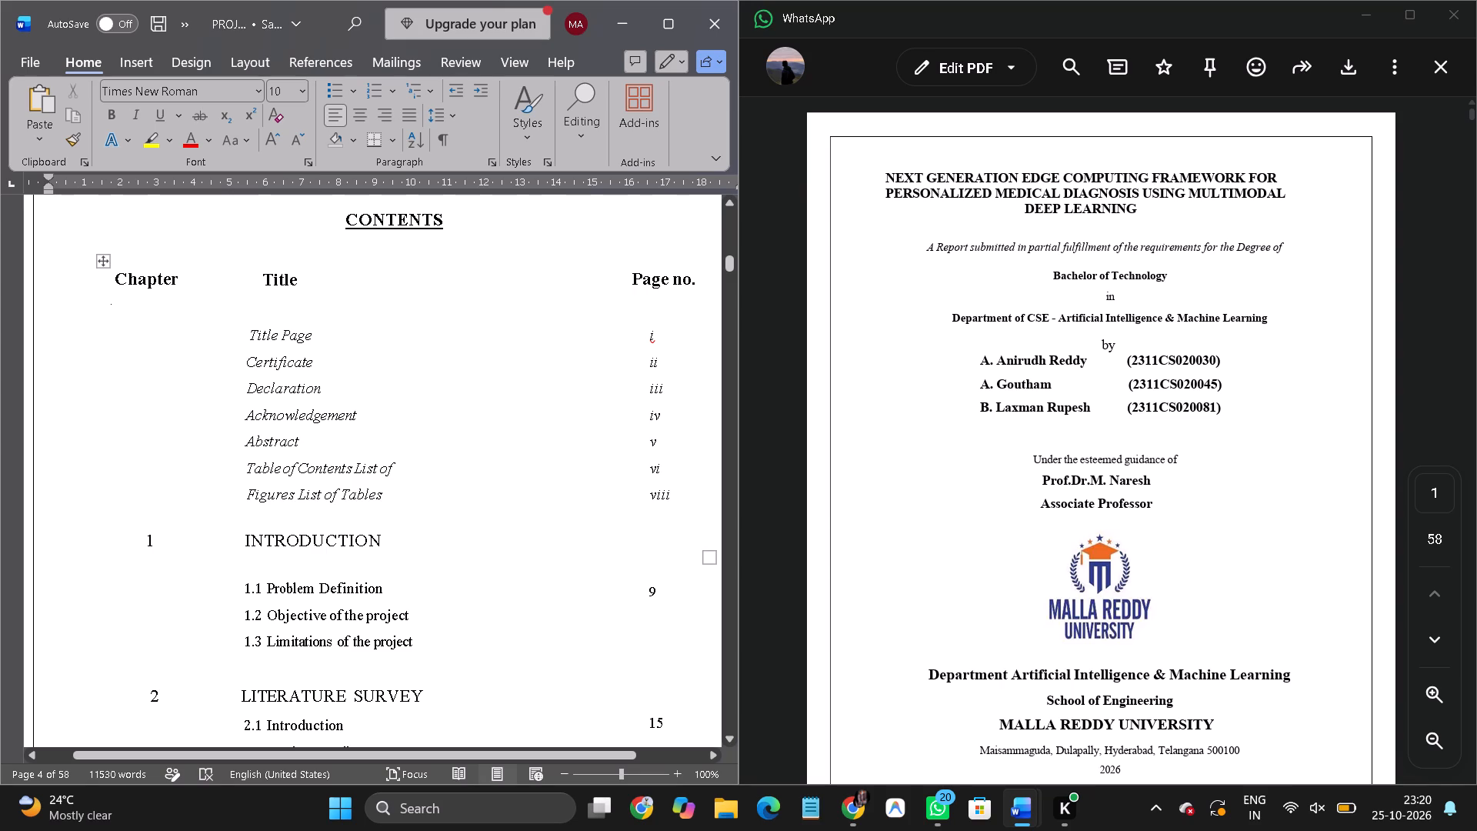
scroll(521, 586, up, 1)
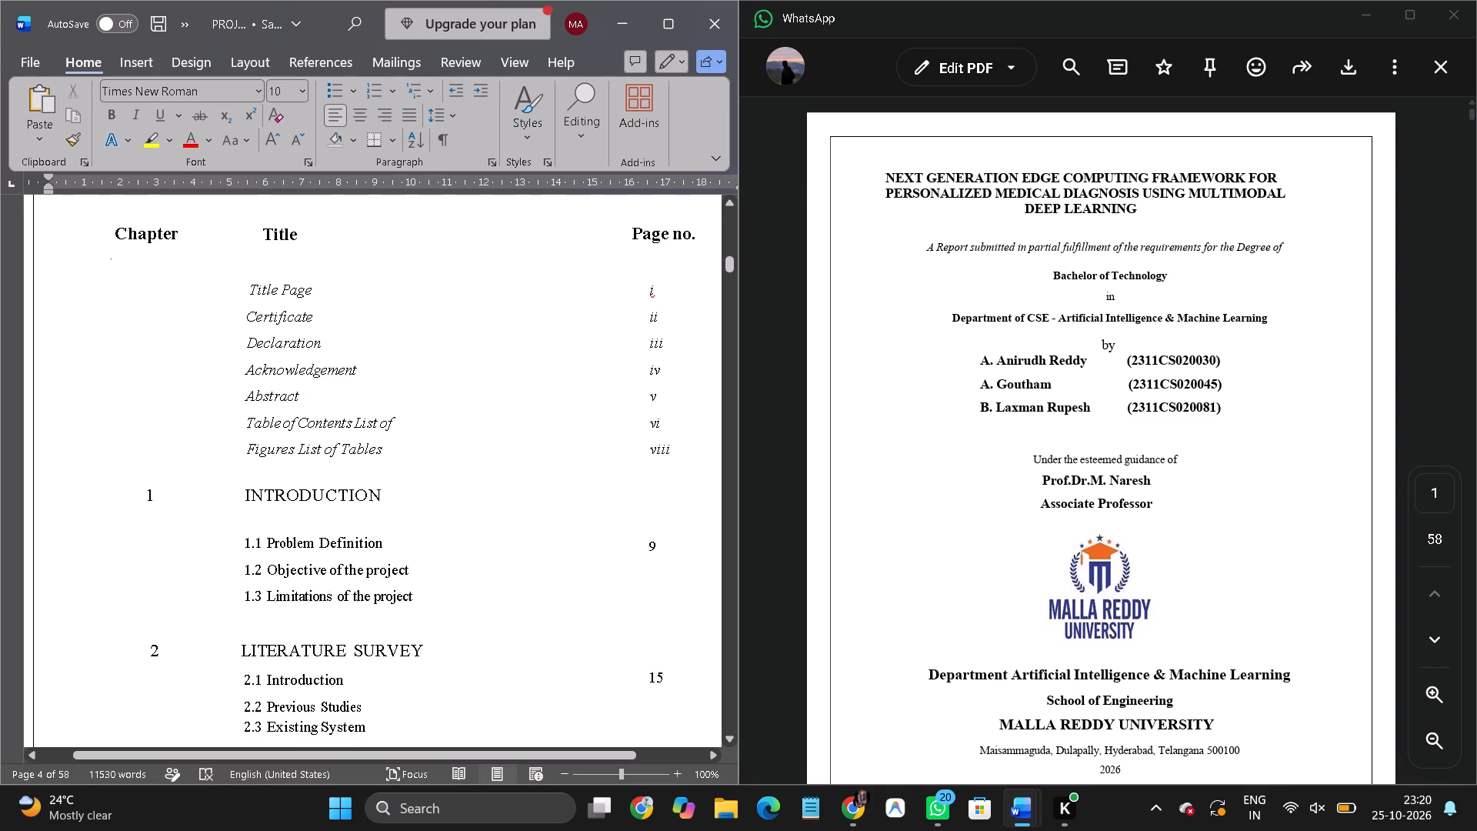
scroll(521, 586, up, 1)
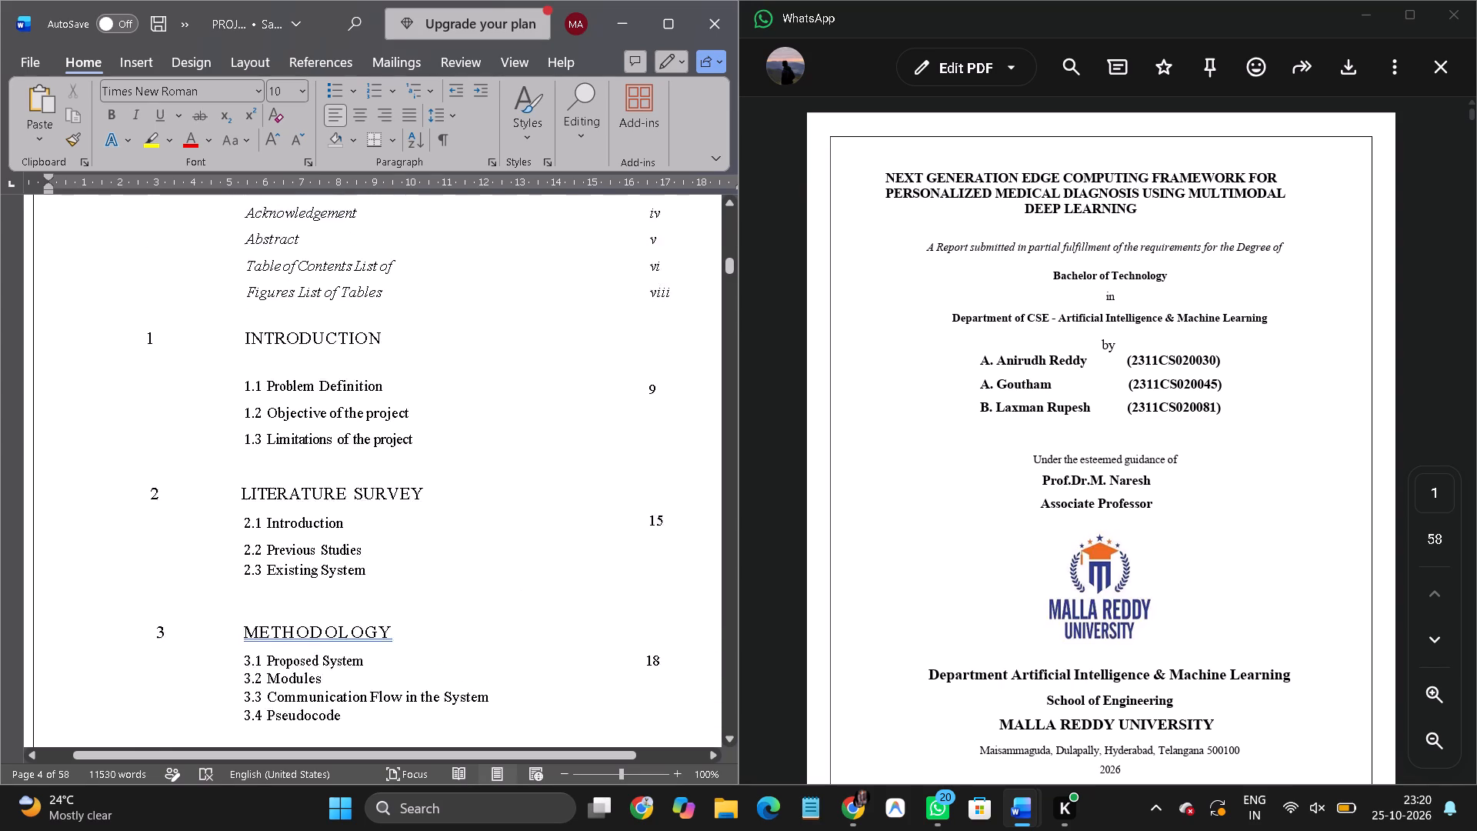
scroll(521, 586, up, 3)
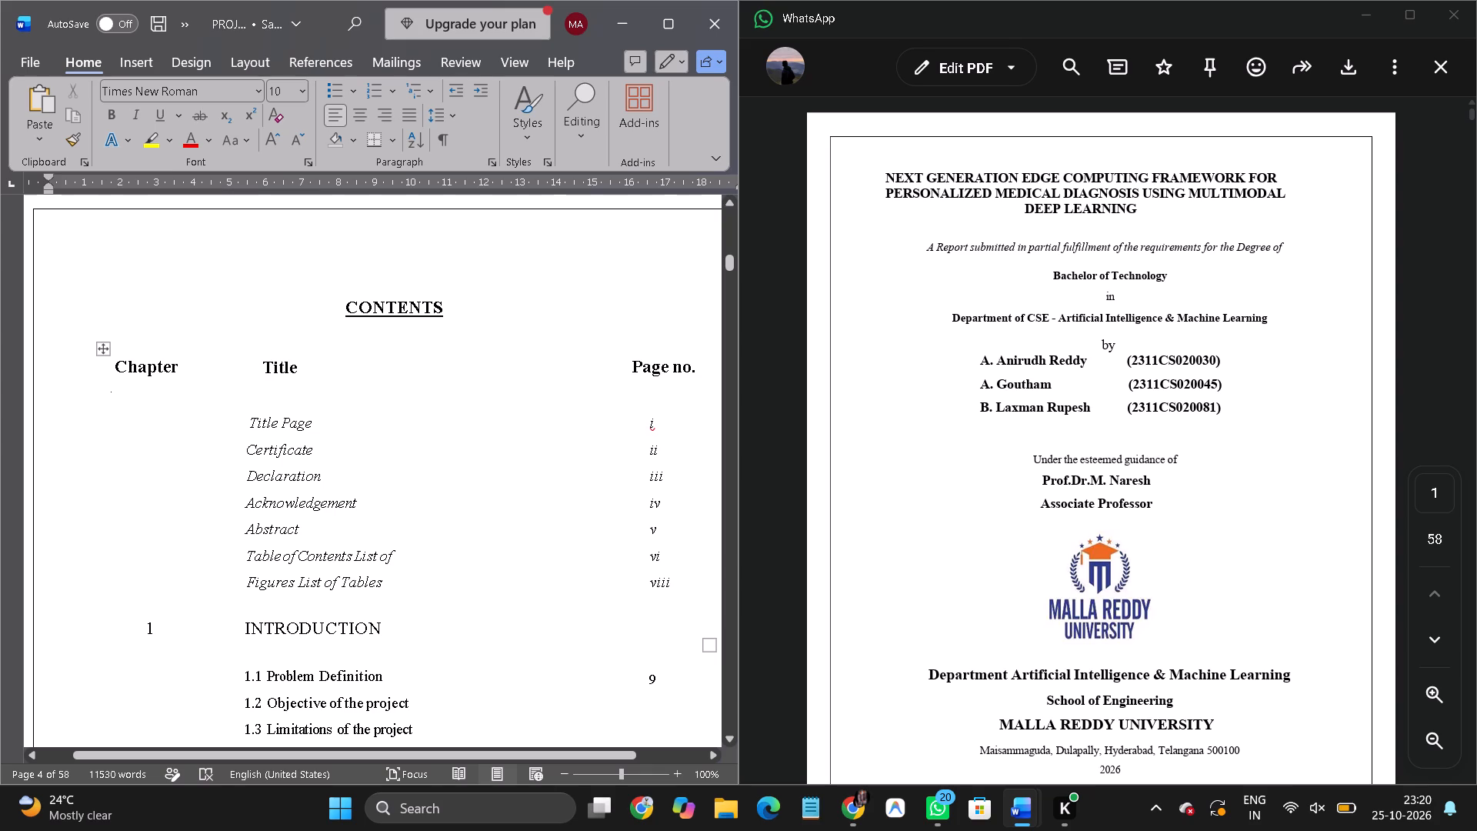
scroll(521, 586, up, 2)
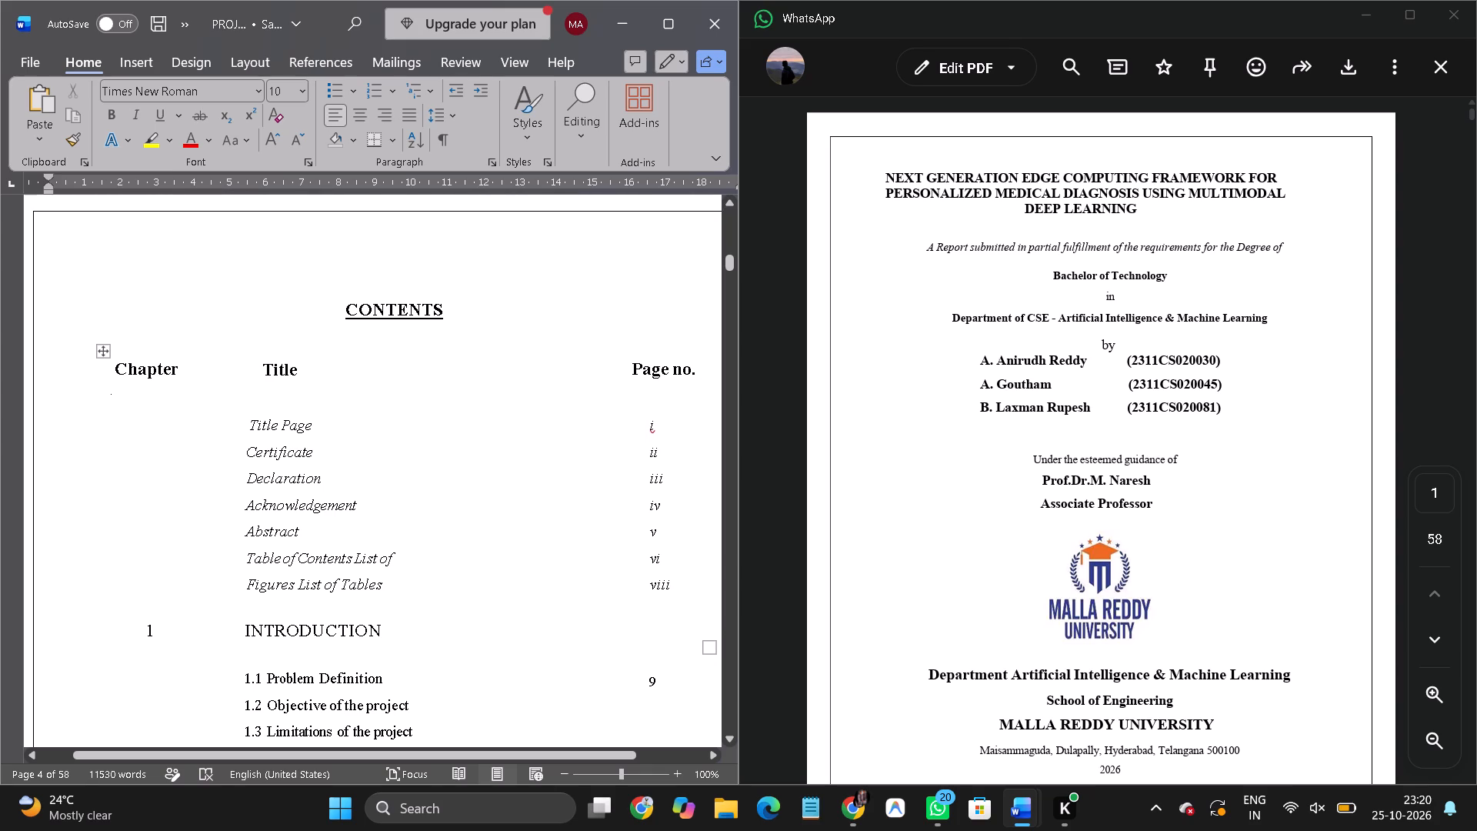
scroll(473, 538, up, 7)
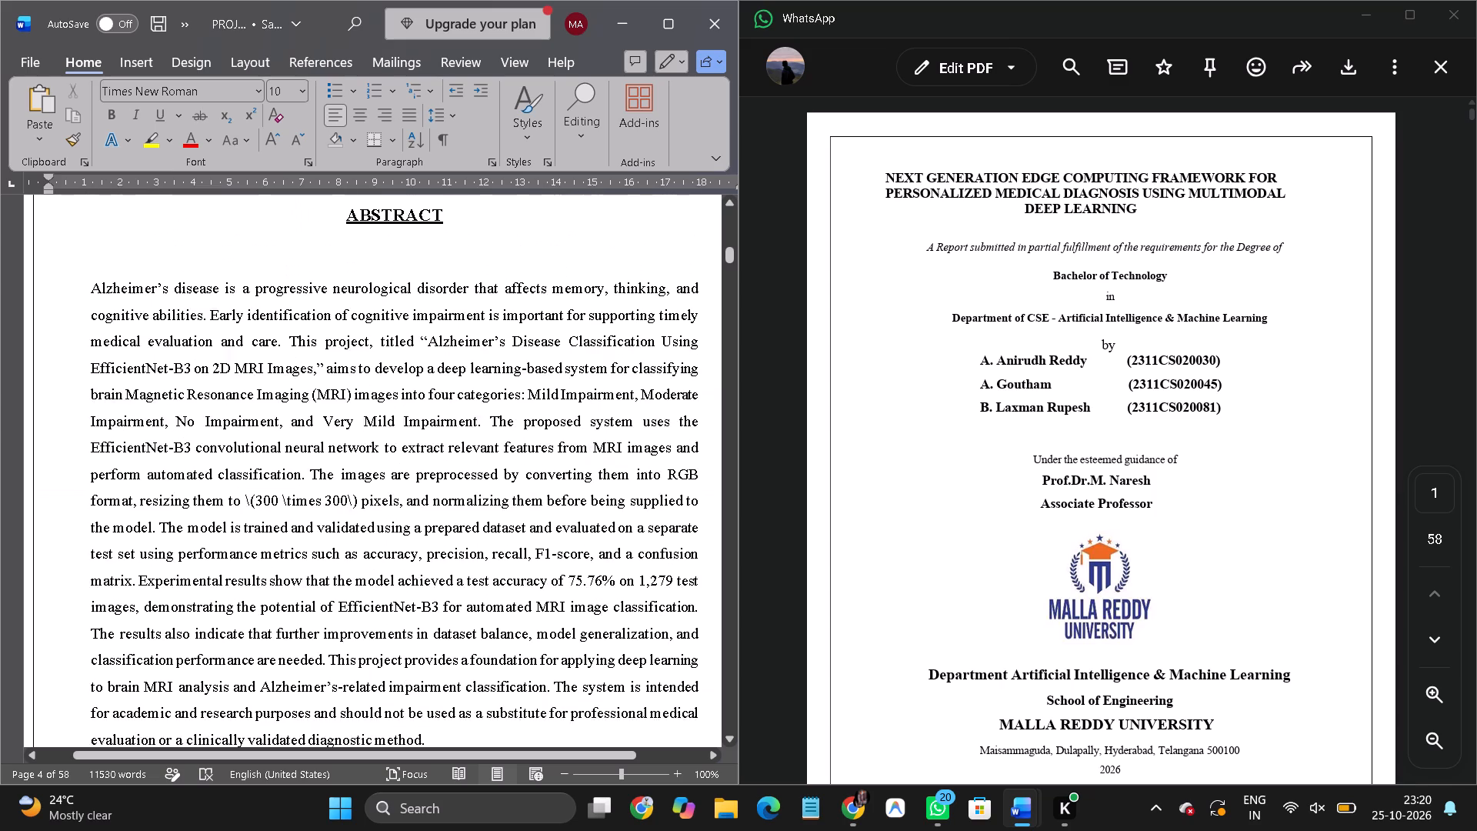
scroll(473, 538, down, 2)
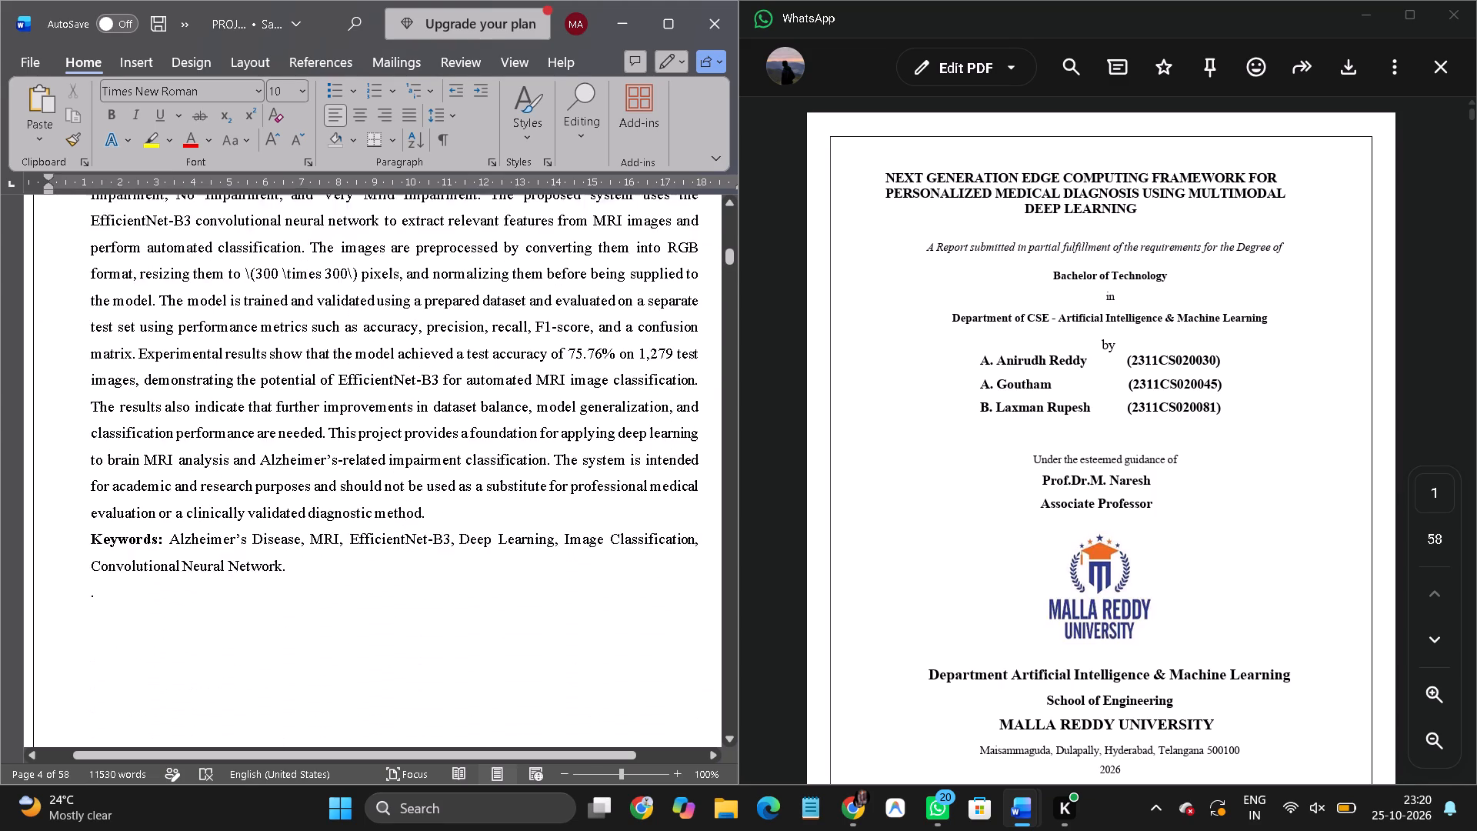
scroll(473, 538, down, 1)
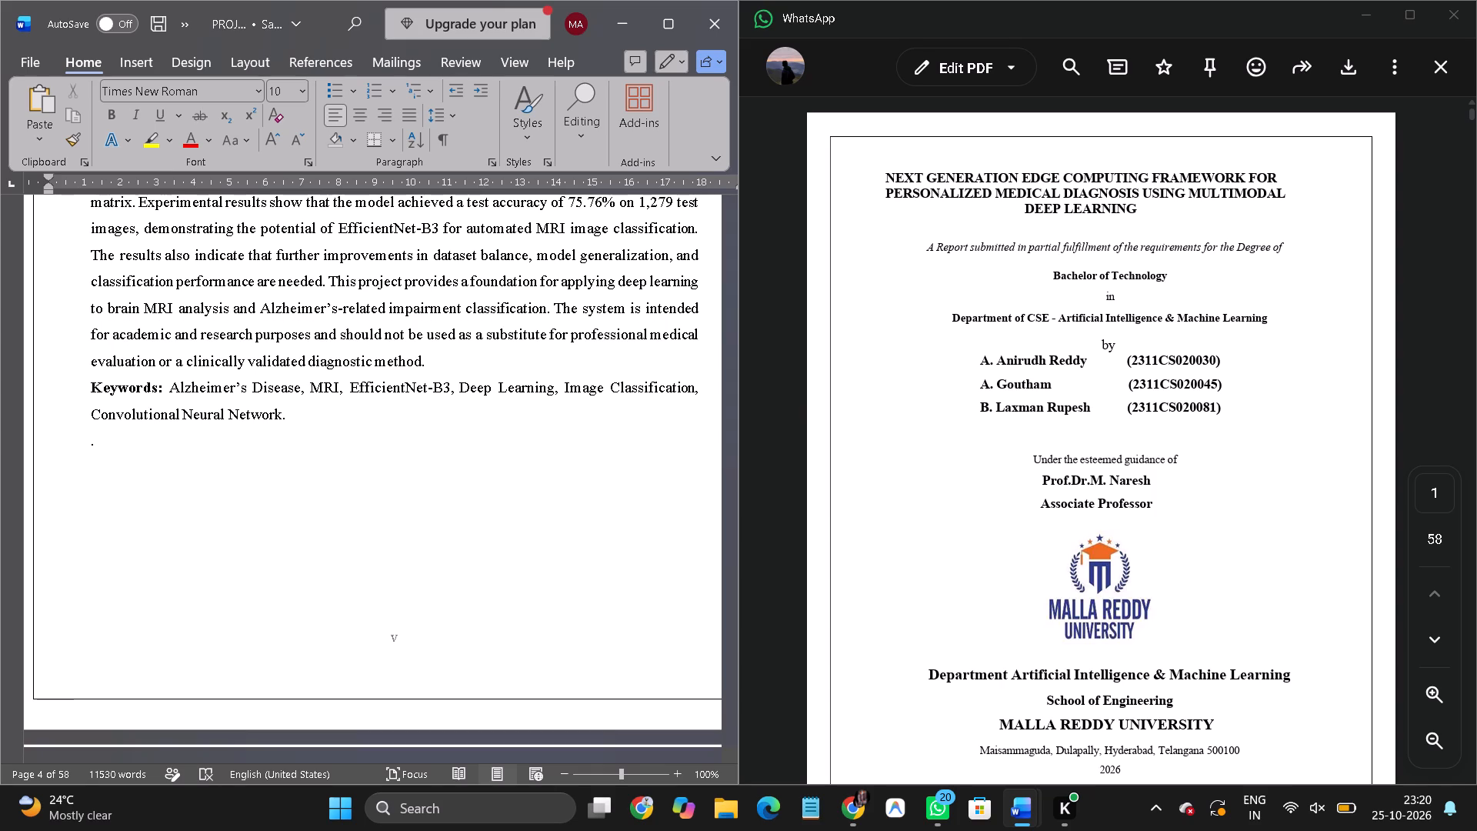
scroll(473, 538, down, 1)
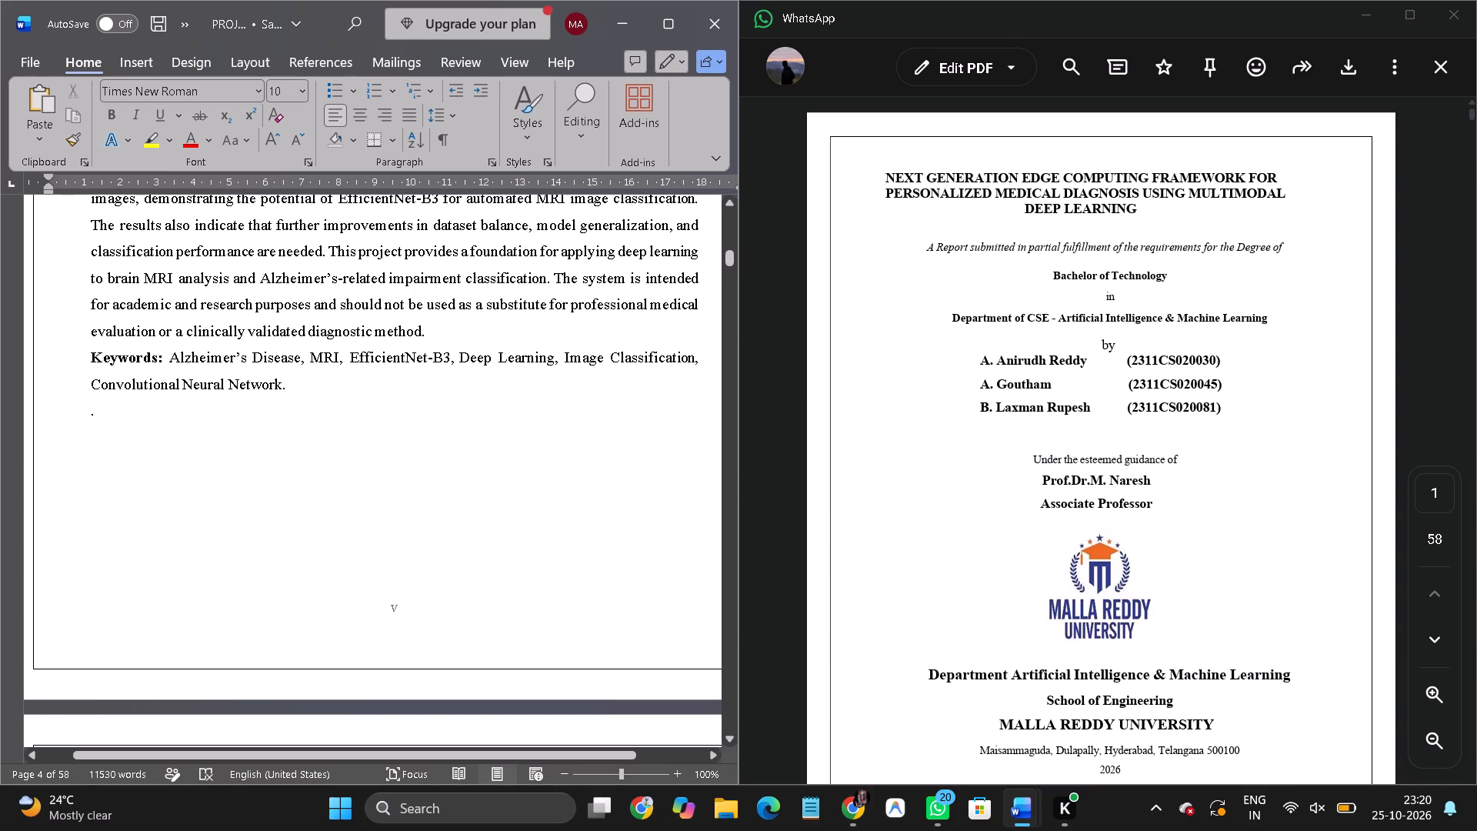
Split the run-together entries in the Contents table into separate lines for Table of Contents, List of Figures and List of Tables.
scroll(473, 538, down, 3)
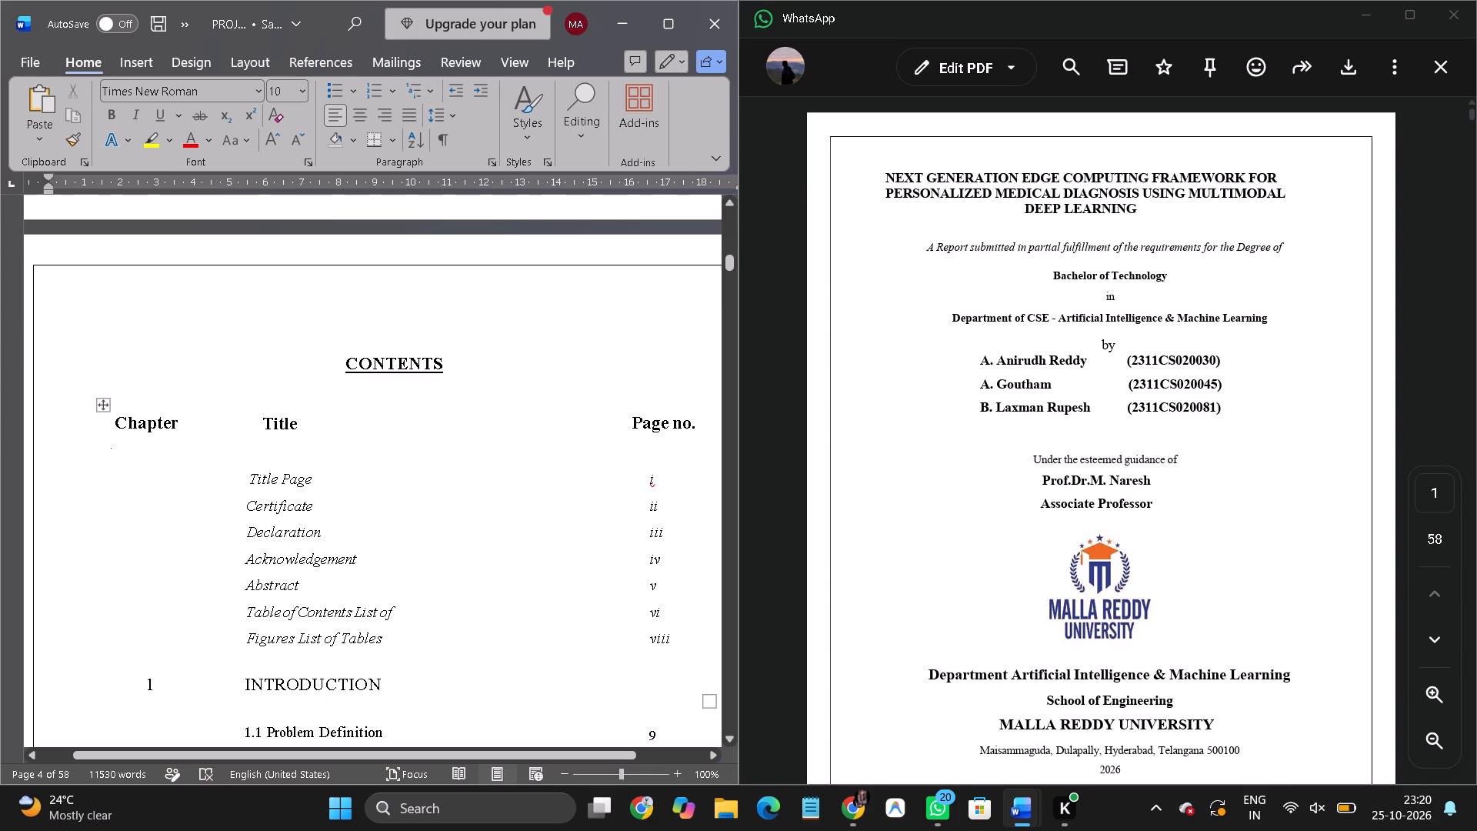
click(358, 614)
key(Return)
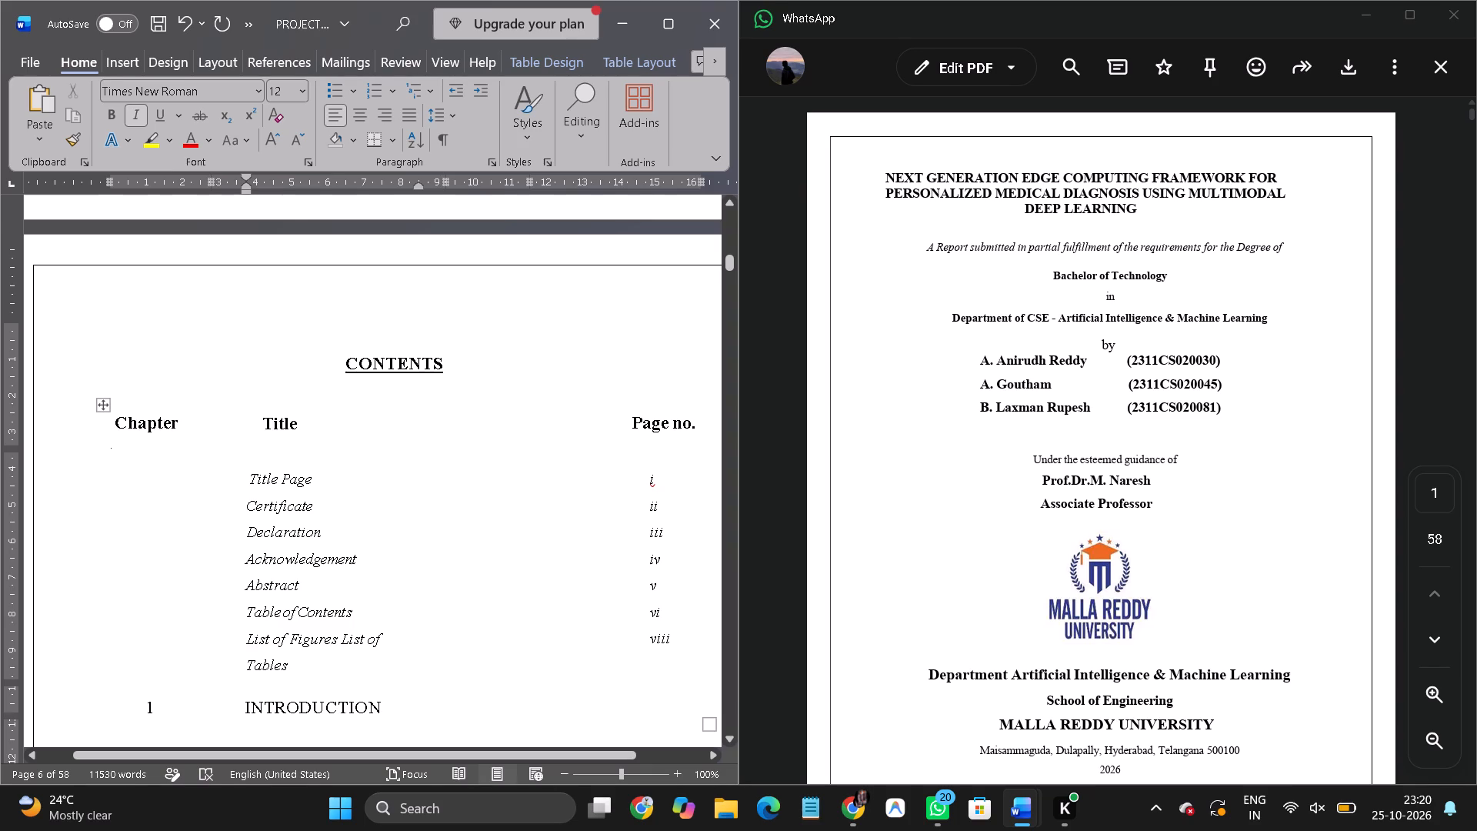
click(341, 641)
key(Return)
scroll(524, 555, down, 9)
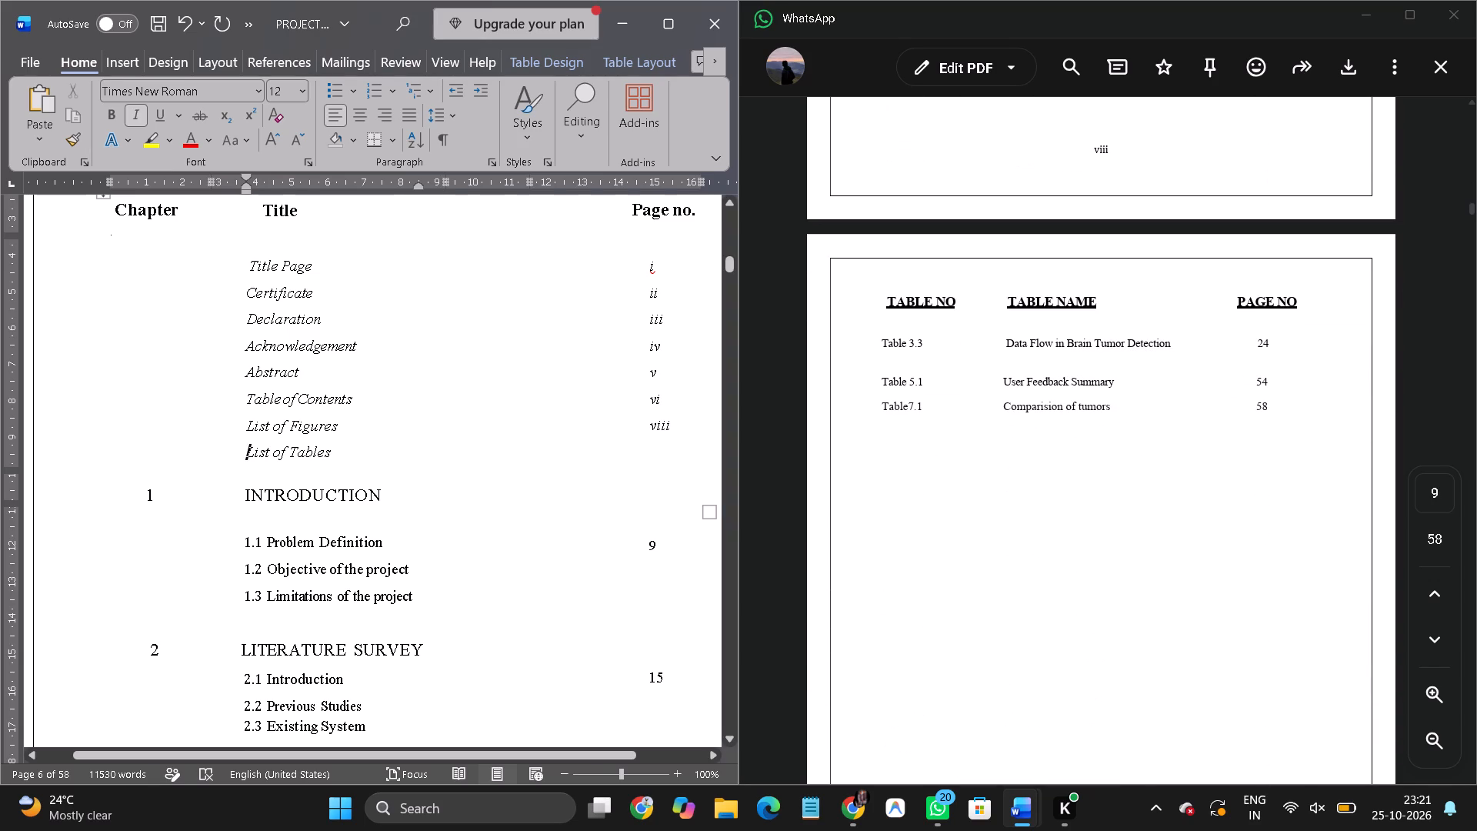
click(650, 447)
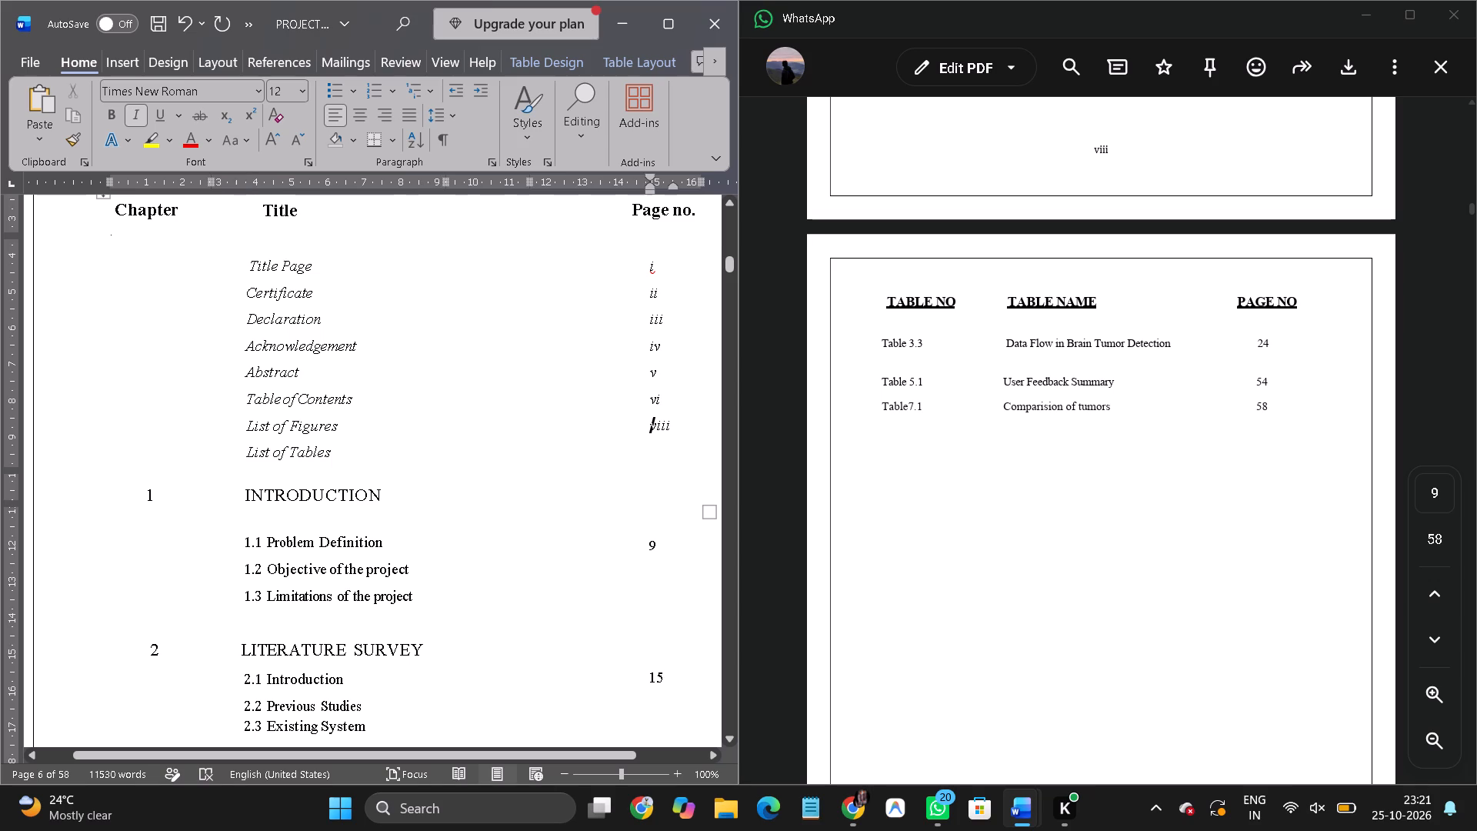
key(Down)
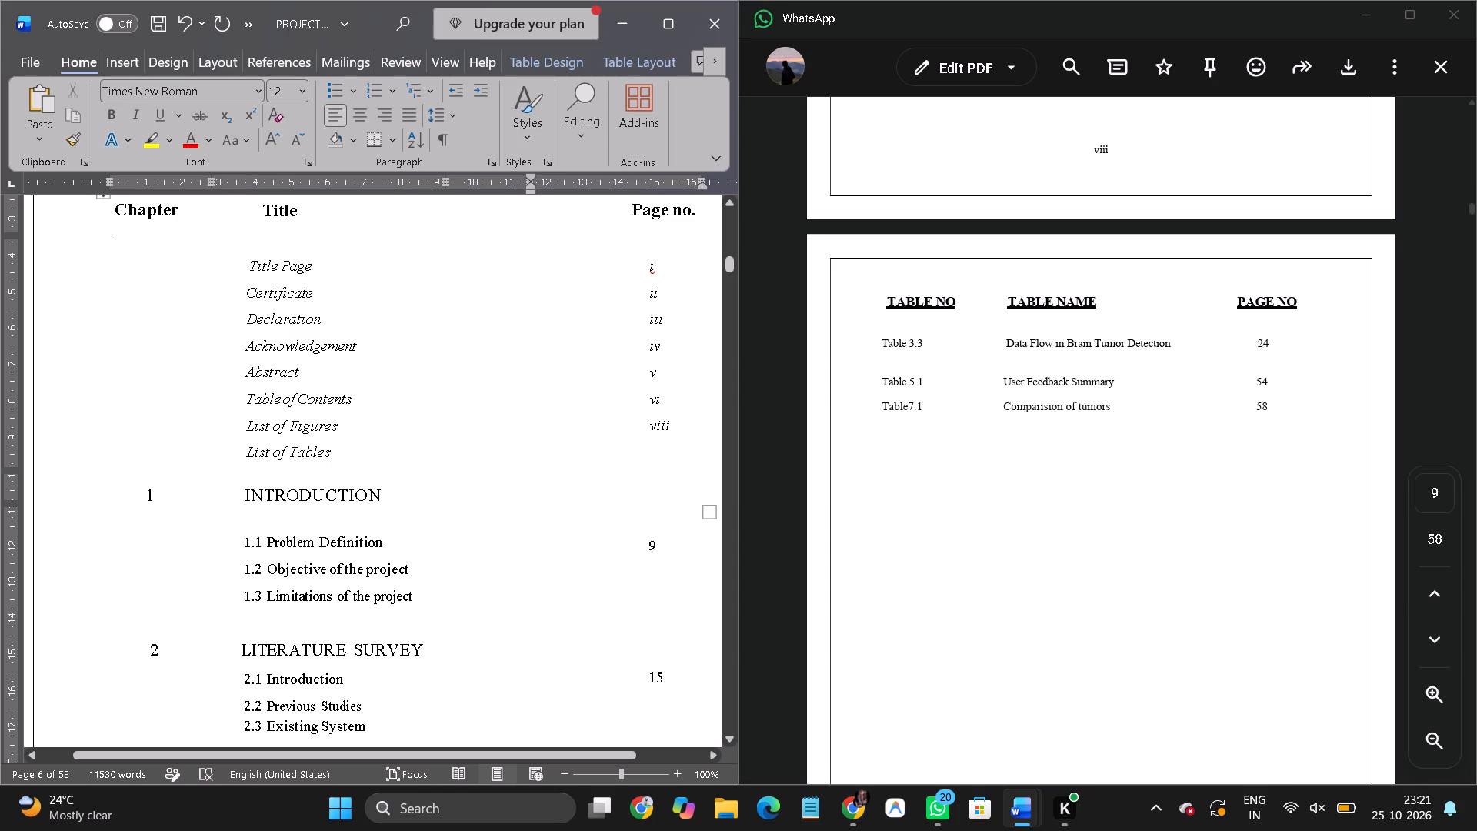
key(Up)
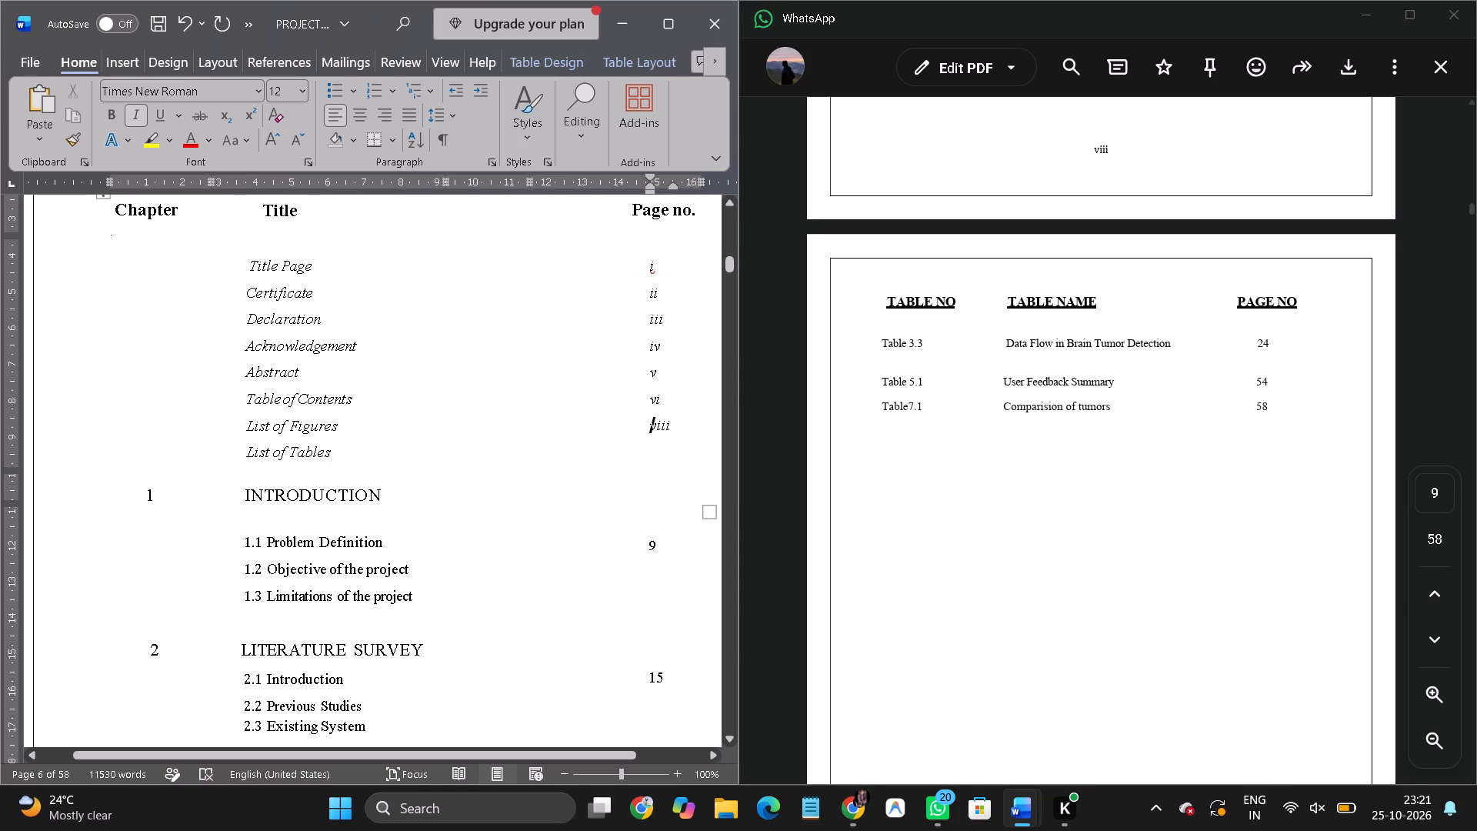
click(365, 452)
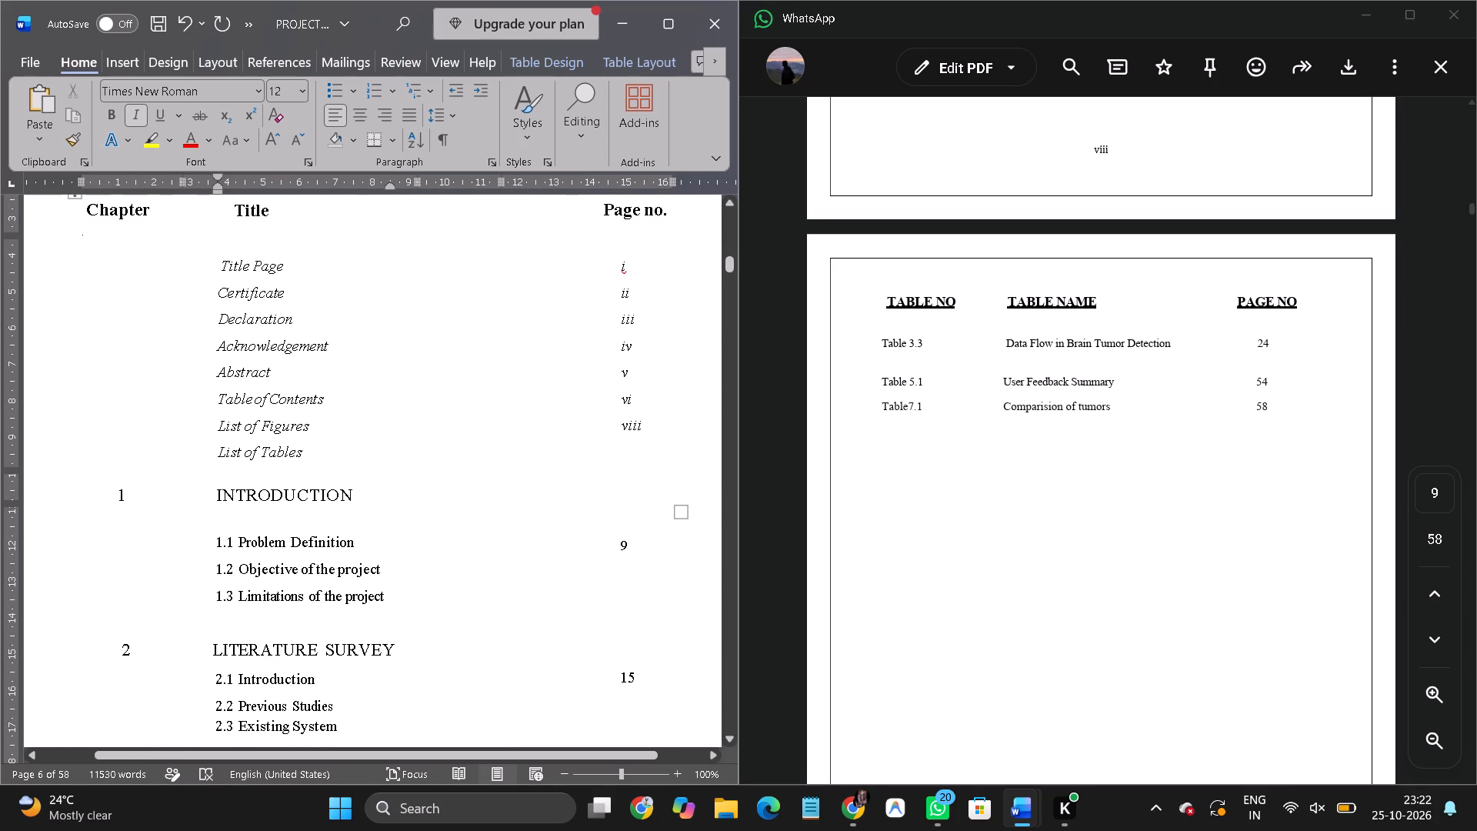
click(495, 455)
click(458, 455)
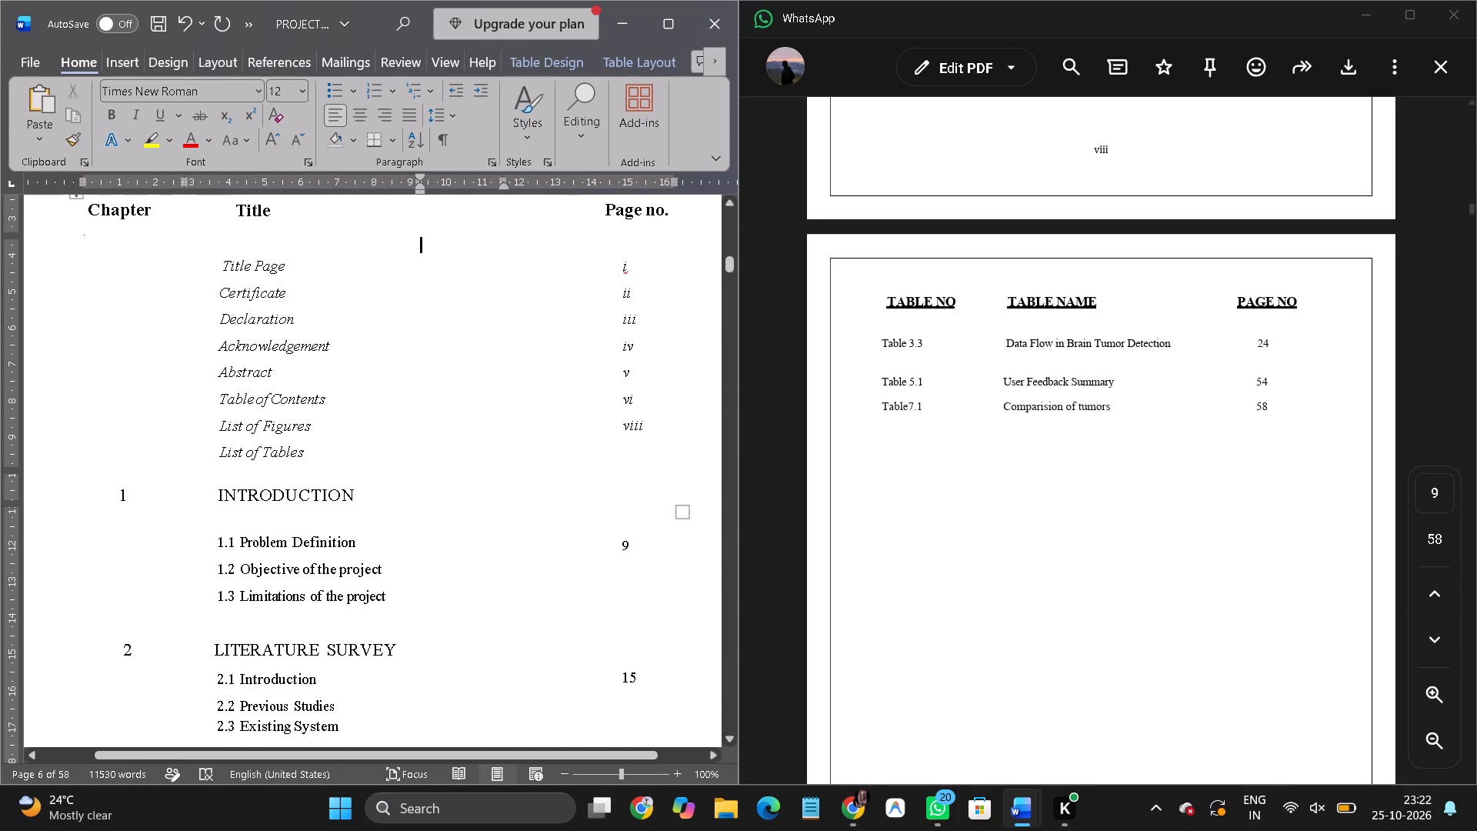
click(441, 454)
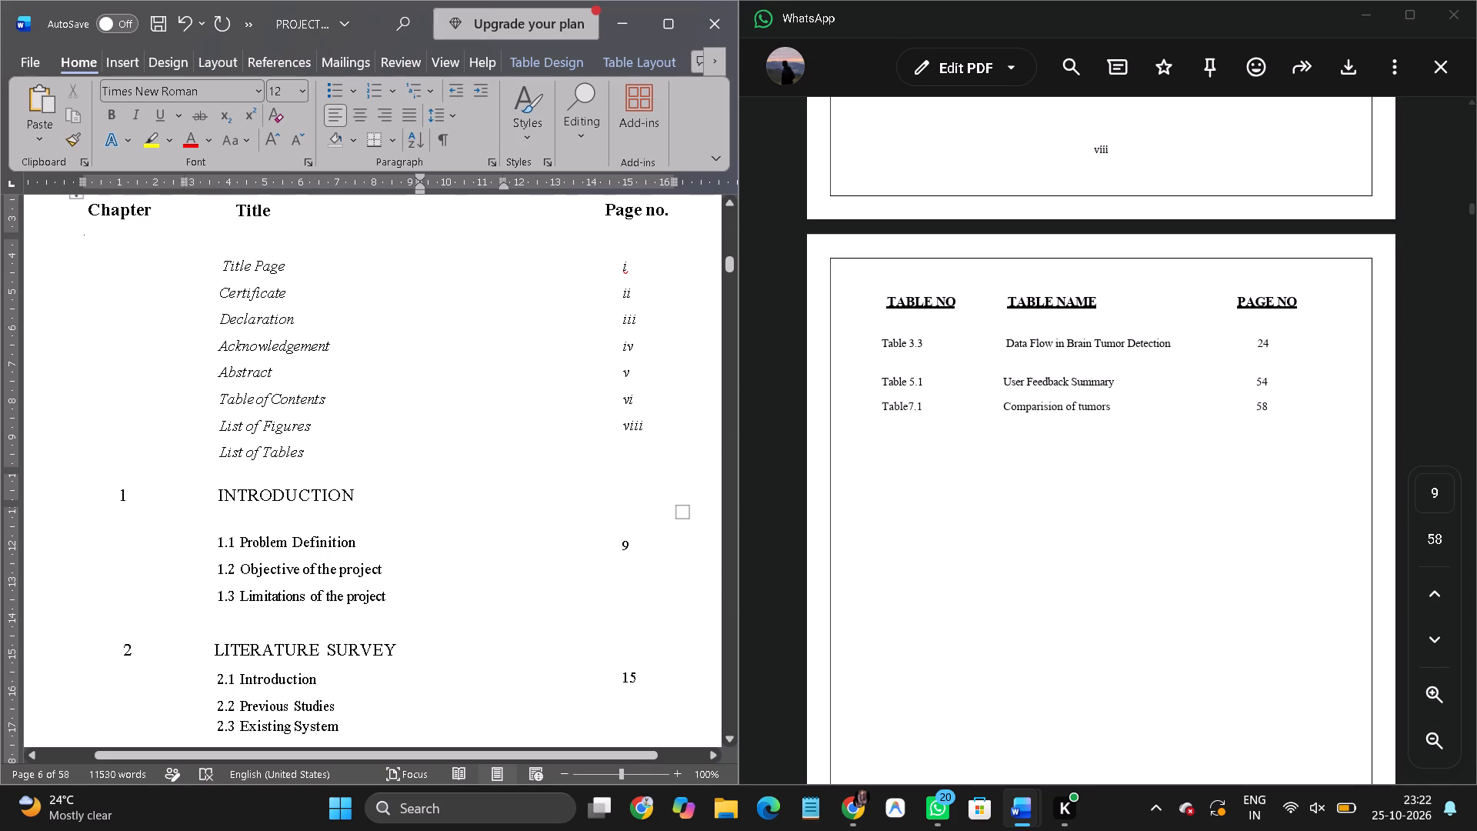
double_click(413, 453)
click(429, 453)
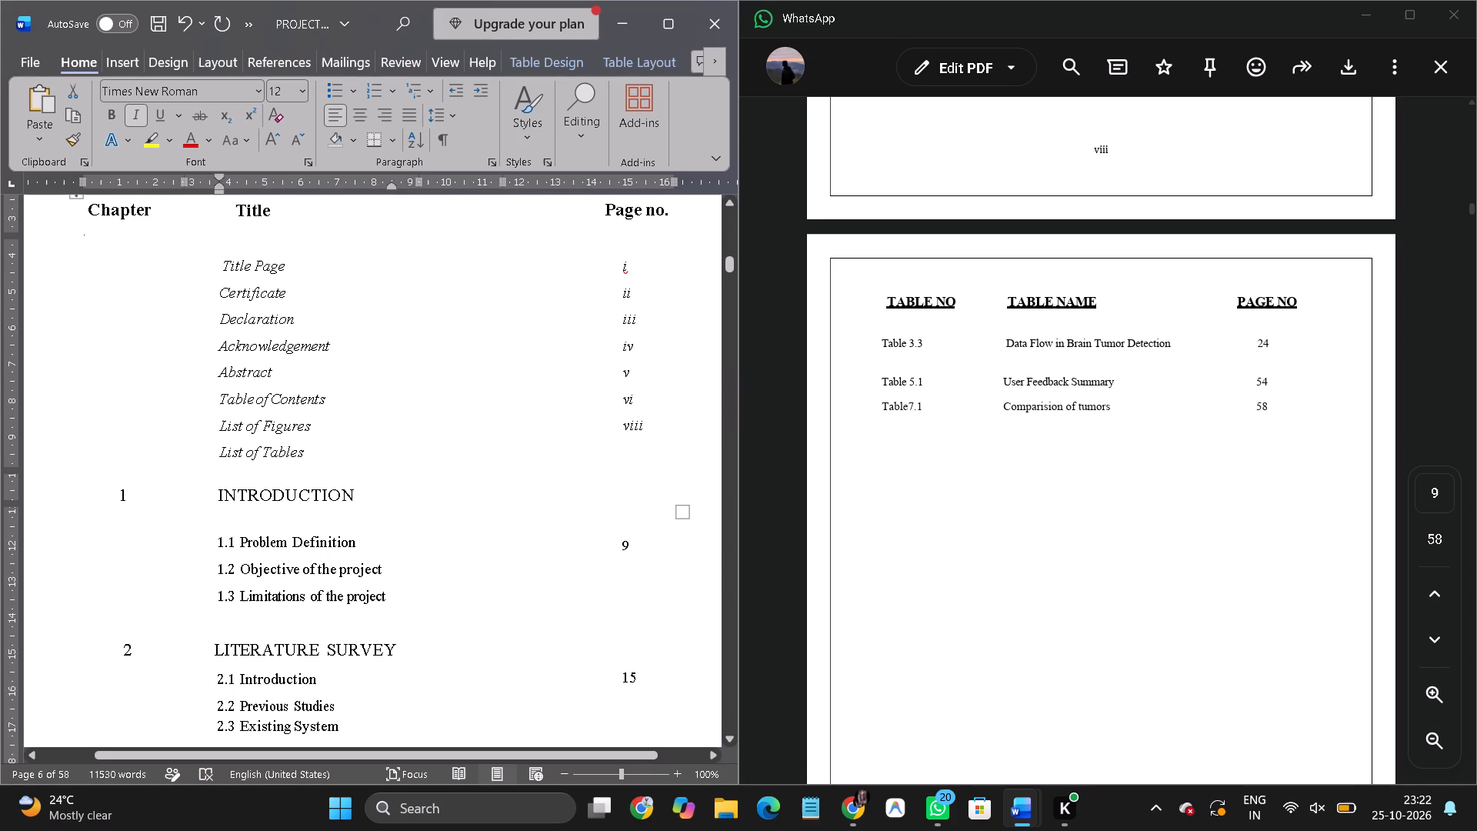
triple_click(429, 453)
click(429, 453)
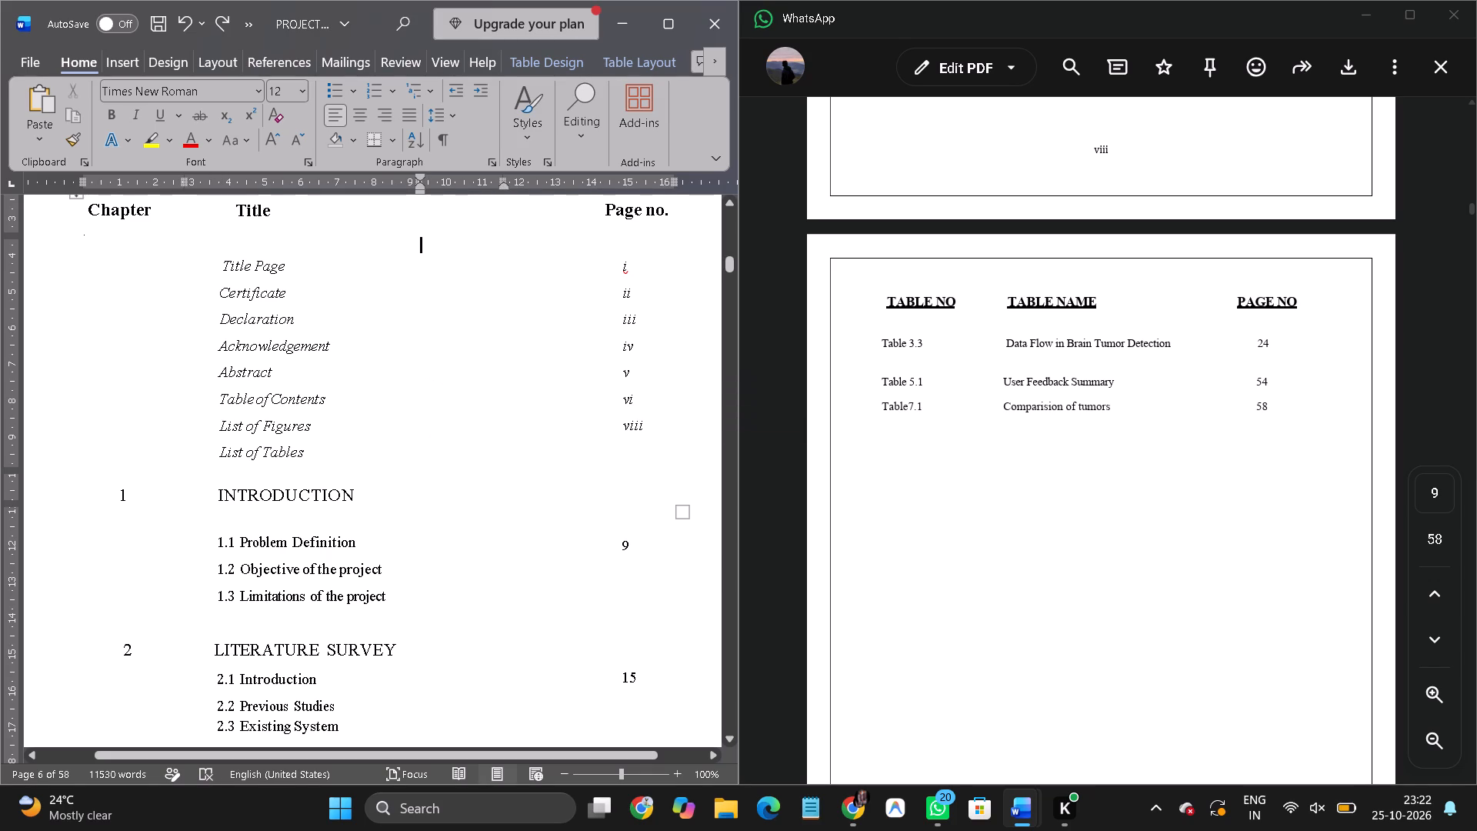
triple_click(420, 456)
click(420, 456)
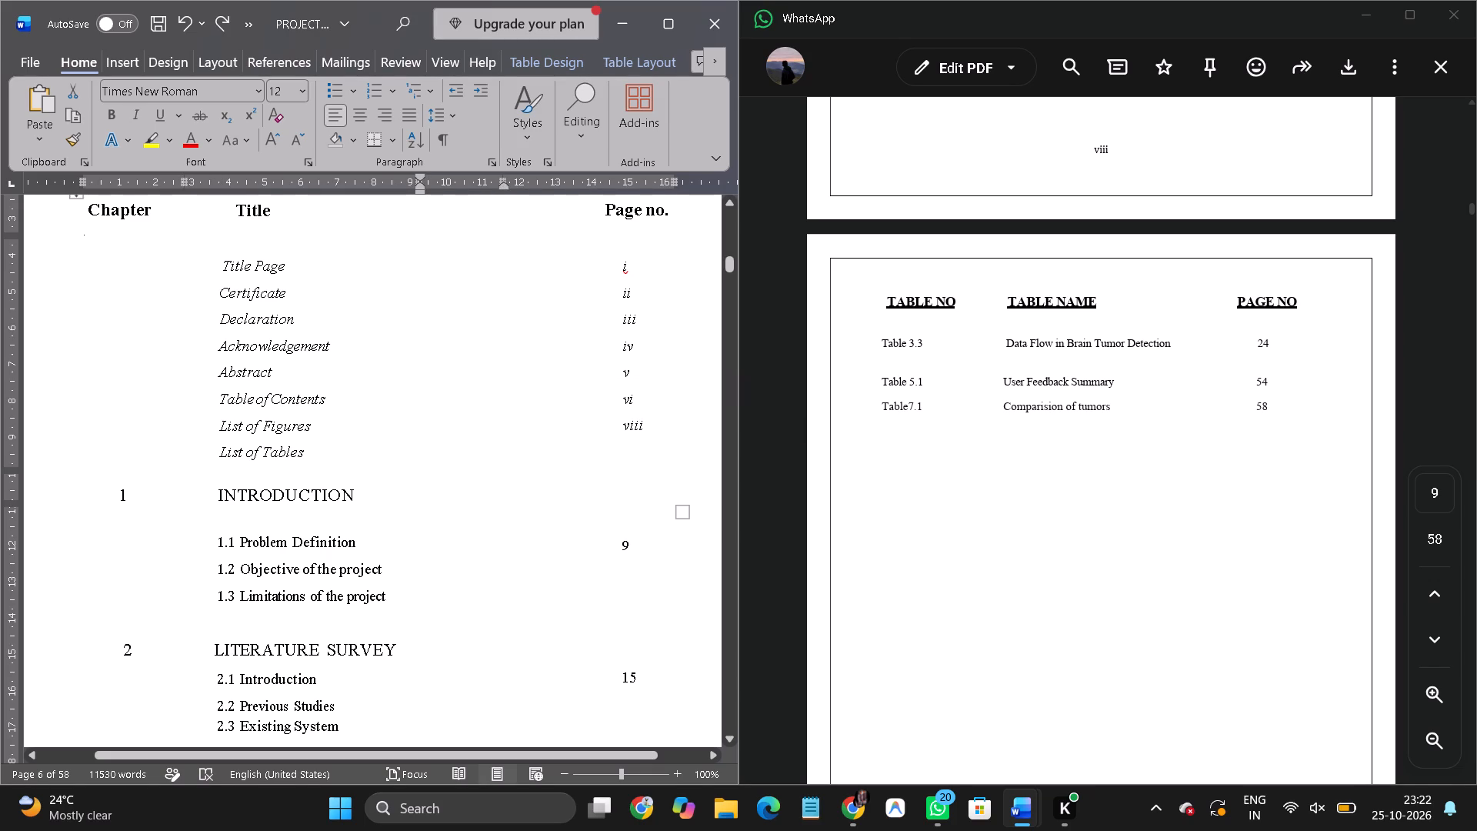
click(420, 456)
Pad the List of Tables entry with trailing spaces toward the Page no. column.
click(386, 452)
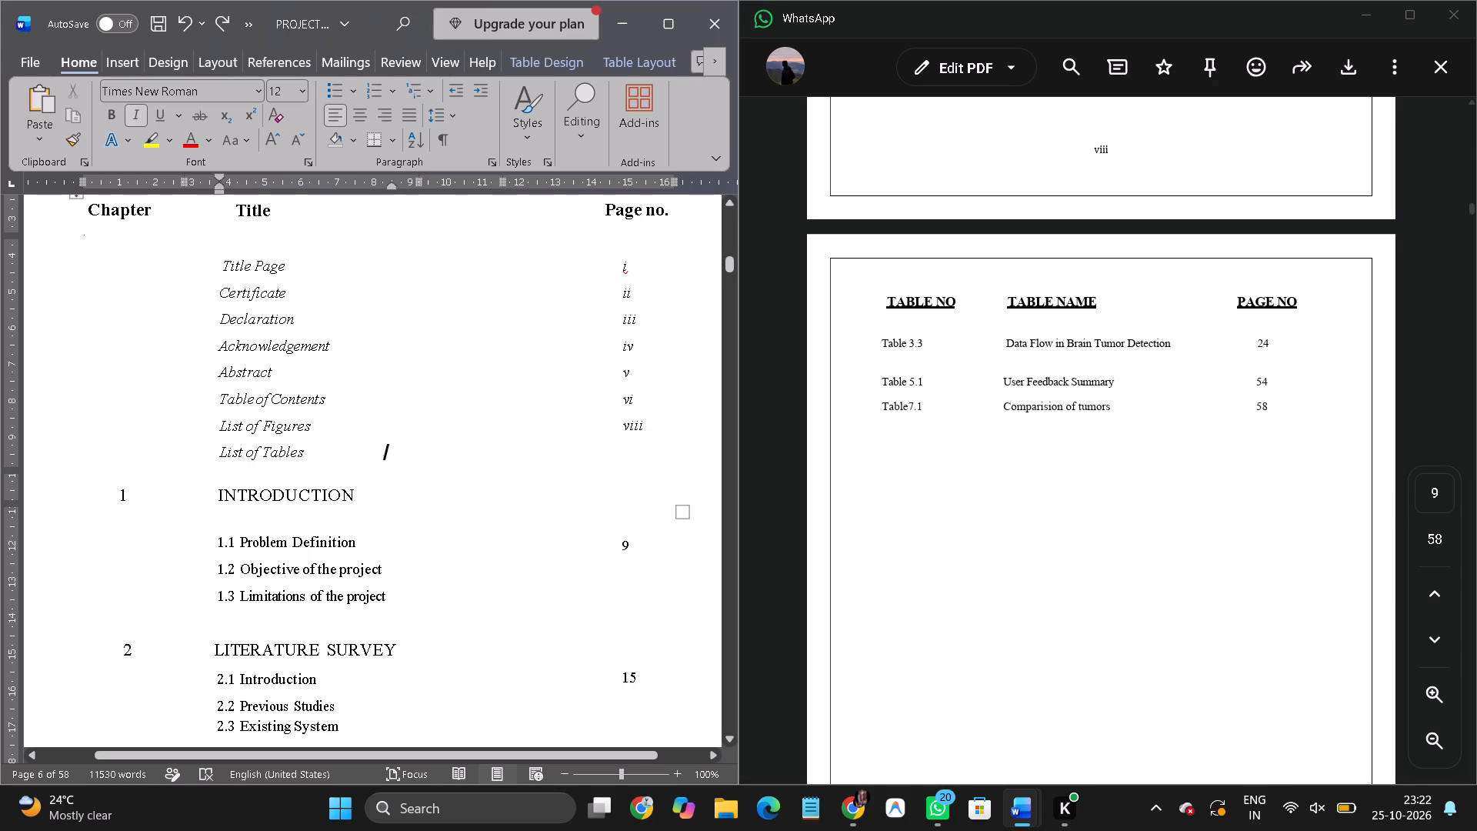
key(space)
key(space)
key(space)
key(space)
key(space)
key(space)
key(space)
key(space)
key(space)
key(space)
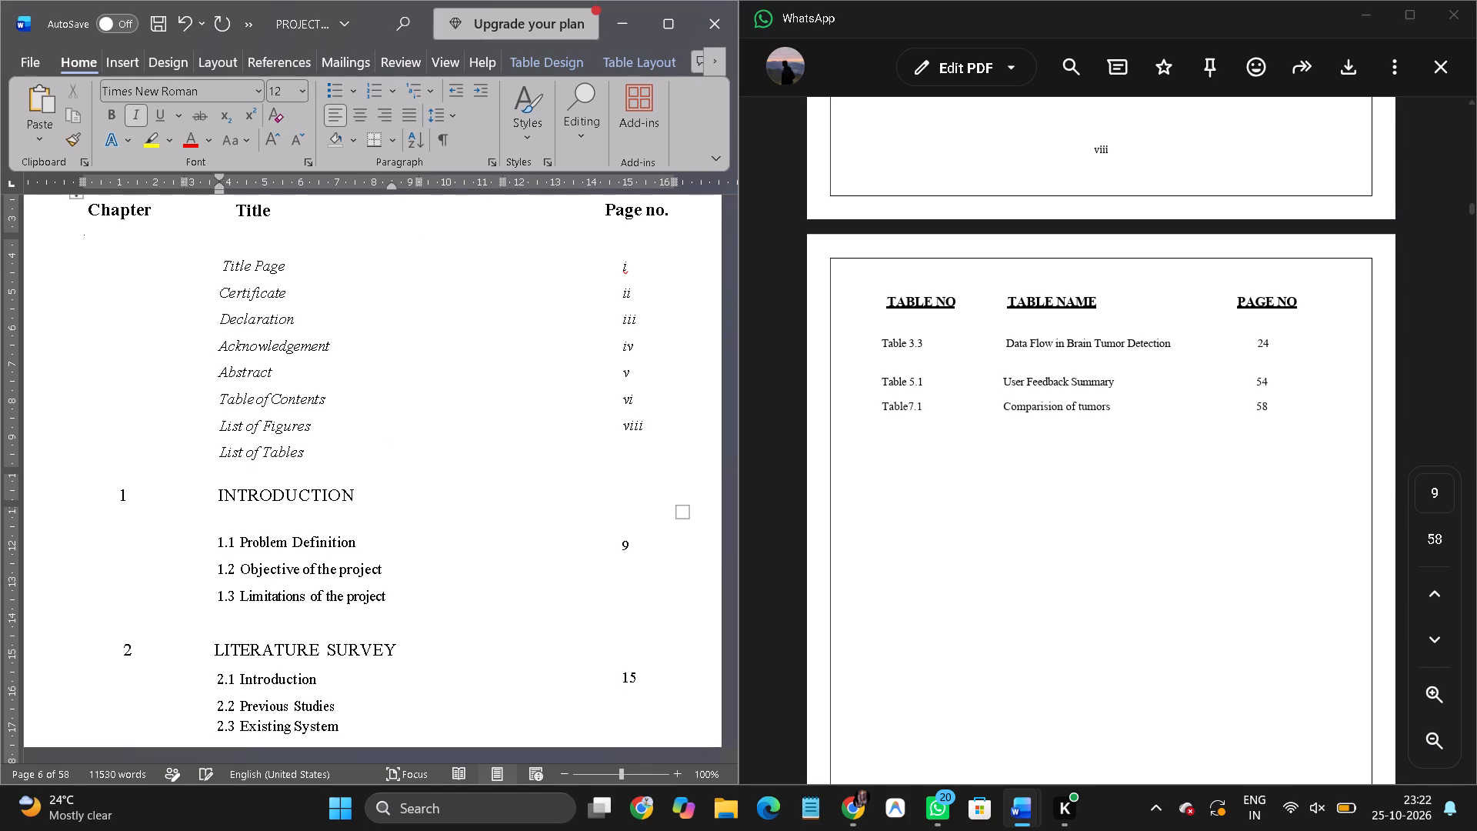
key(space)
key(space)
Extend the right indent of the List of Tables line to about 13.3 on the ruler.
drag(389, 188, 568, 192)
drag(568, 192, 688, 186)
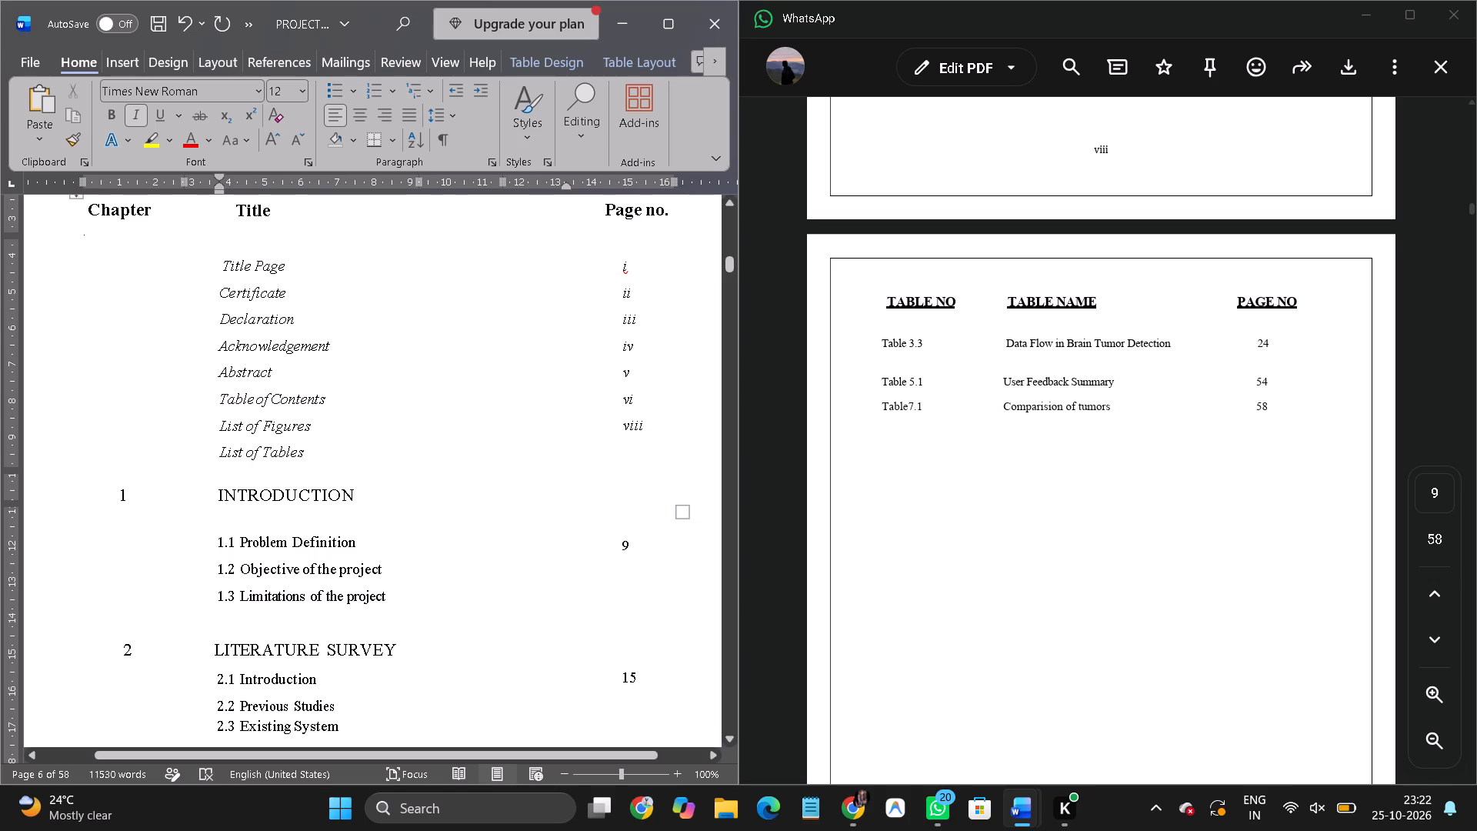
Add more trailing spaces to the List of Tables entry toward the Page no. column.
click(618, 454)
key(Down)
click(569, 452)
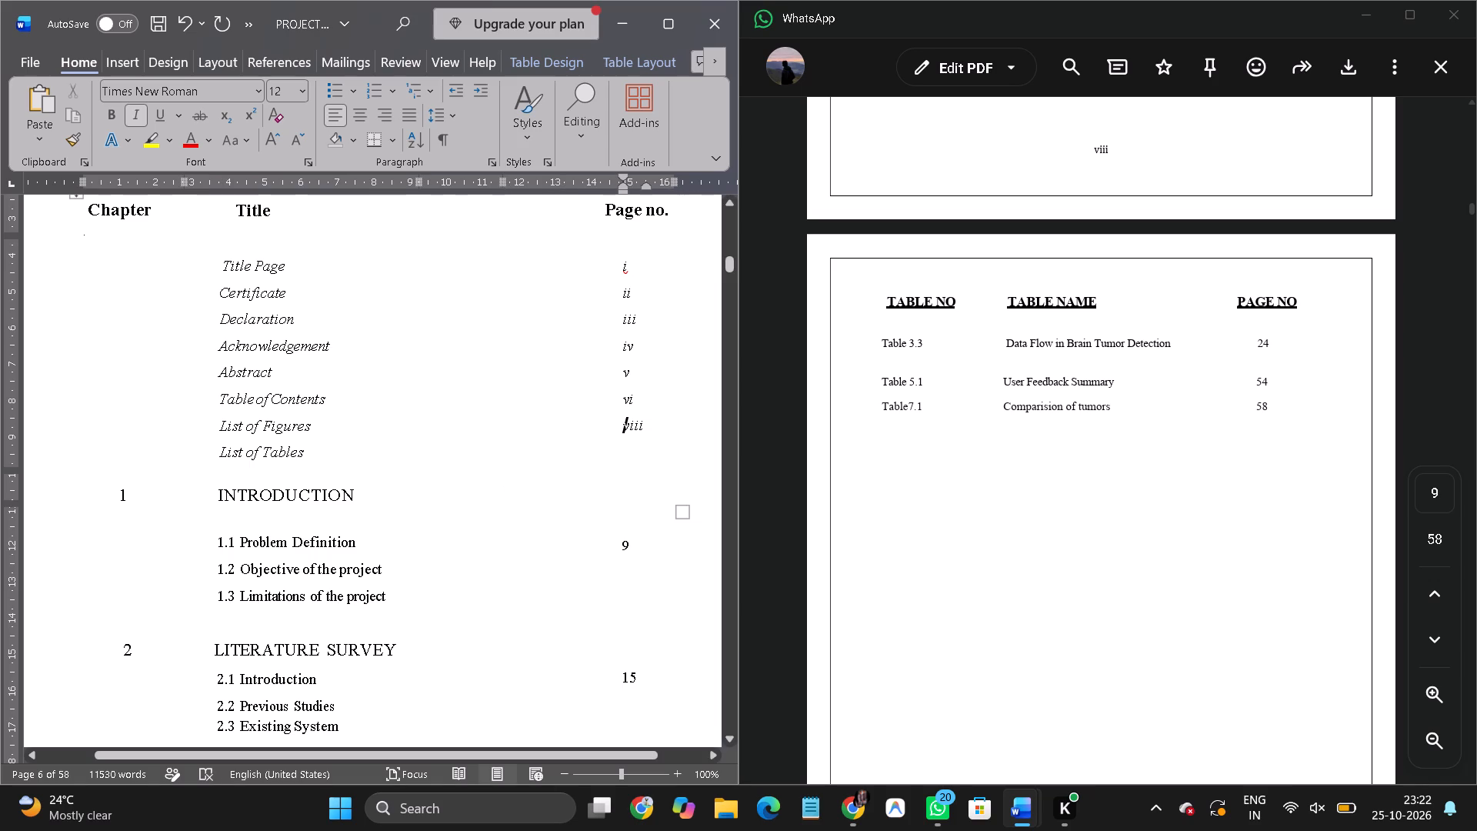
click(569, 452)
click(492, 448)
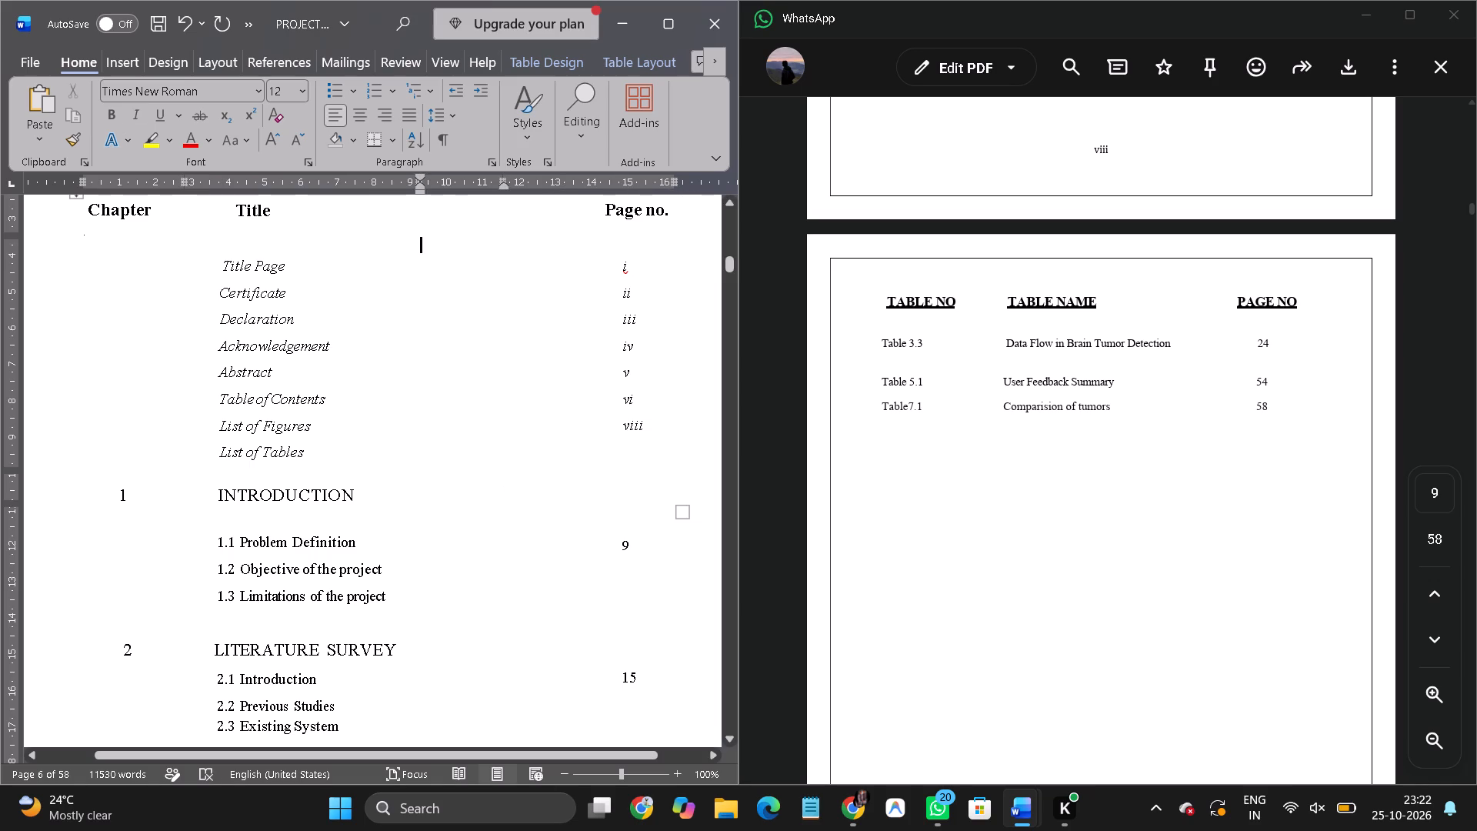
click(455, 449)
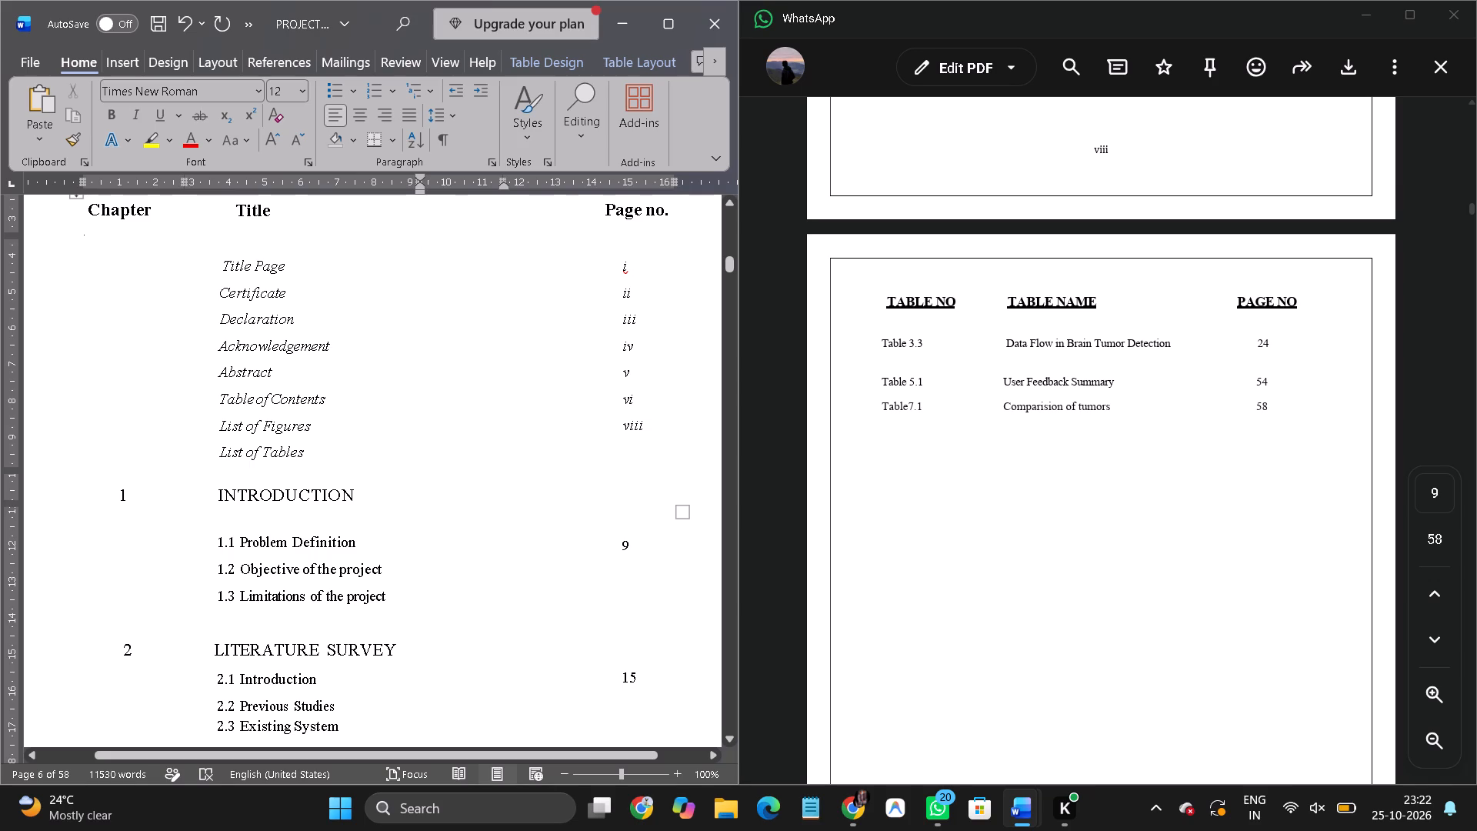
click(405, 448)
key(space)
key(space)
key(space)
key(space)
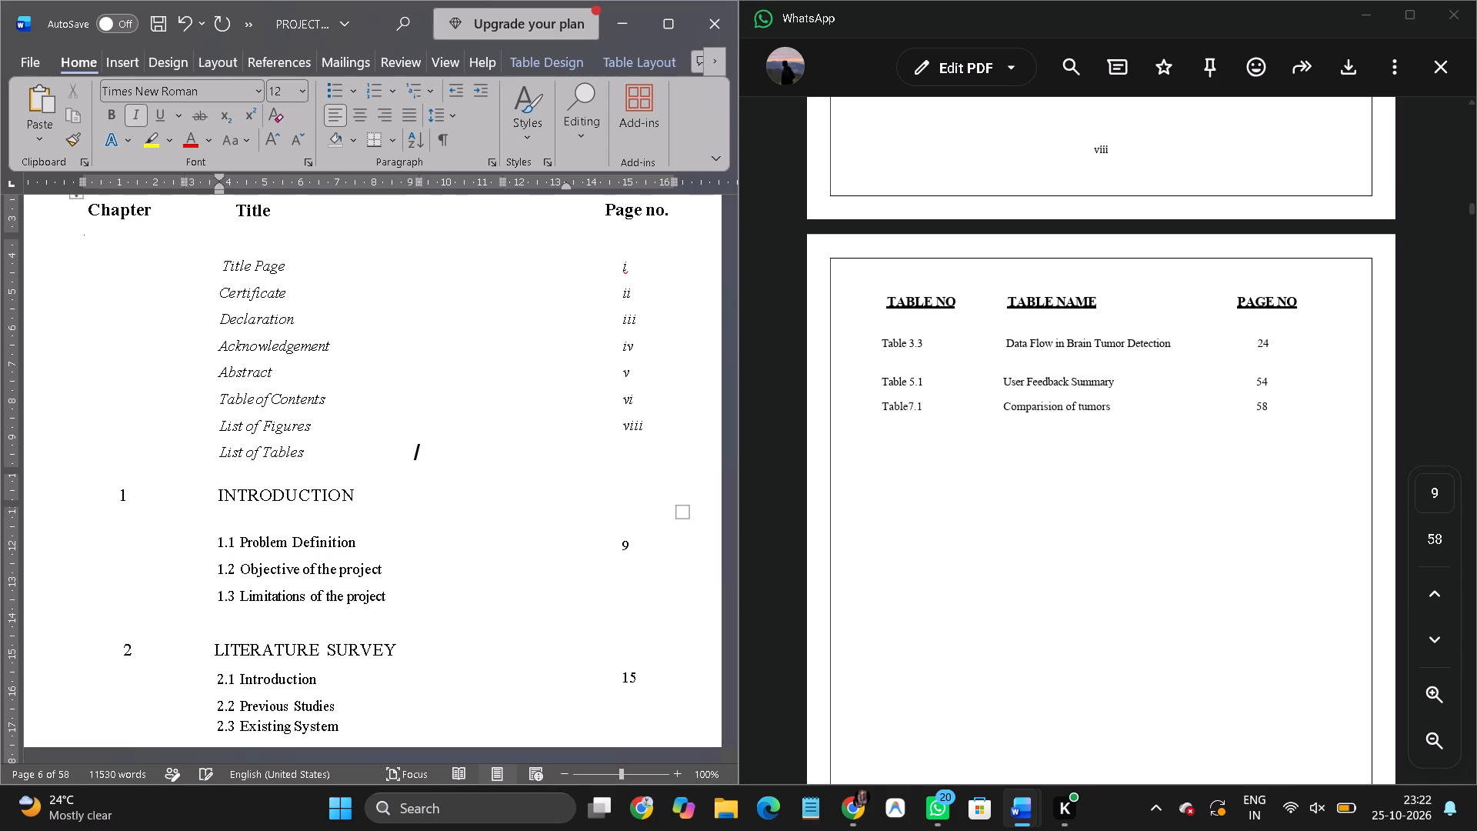
key(space)
key(space)
key(space)
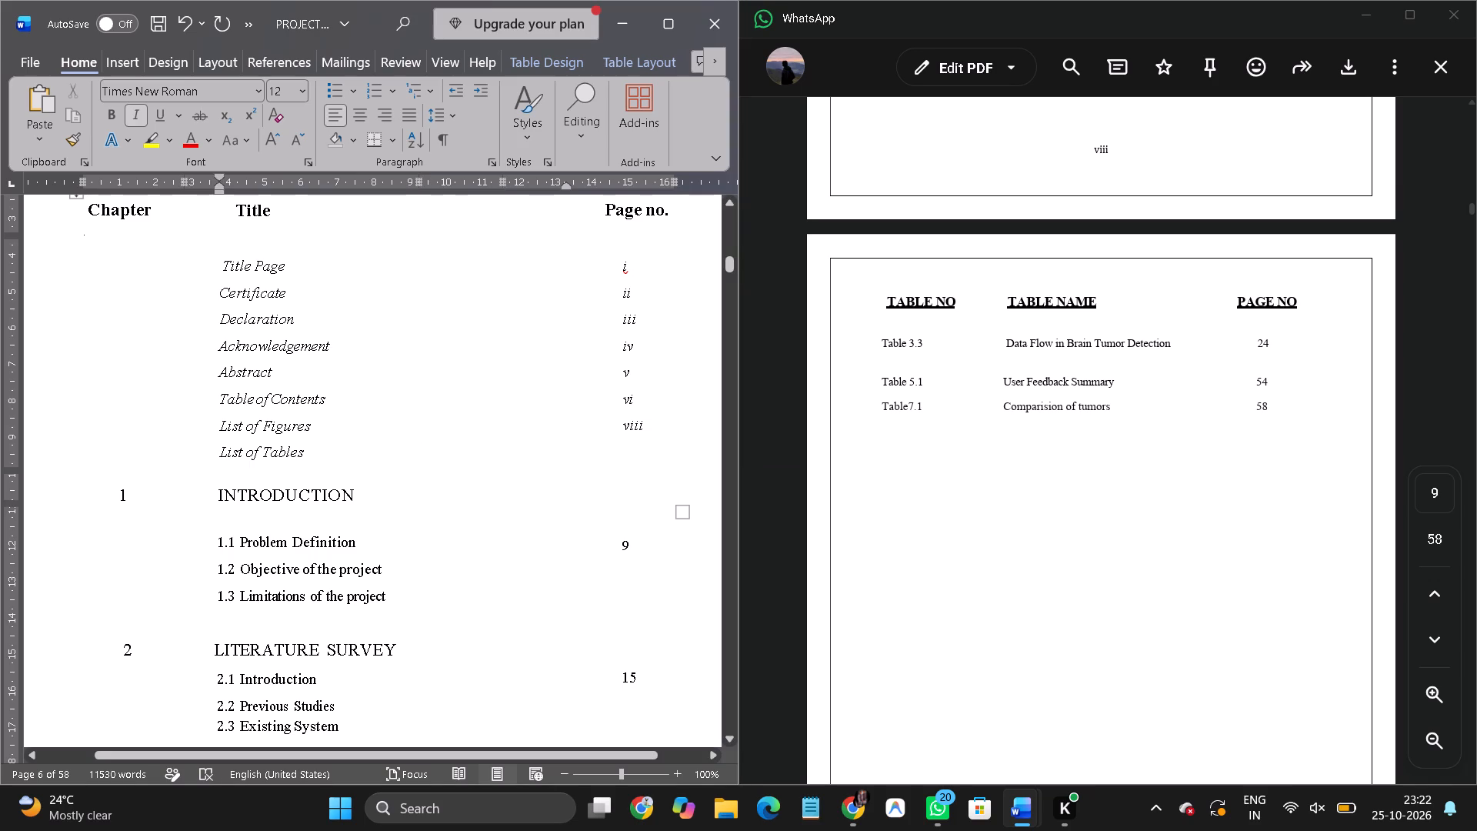
Check where Chapter 1 starts in the PDF report and set the INTRODUCTION chapter's page number to 10 in the contents table.
scroll(987, 492, down, 1)
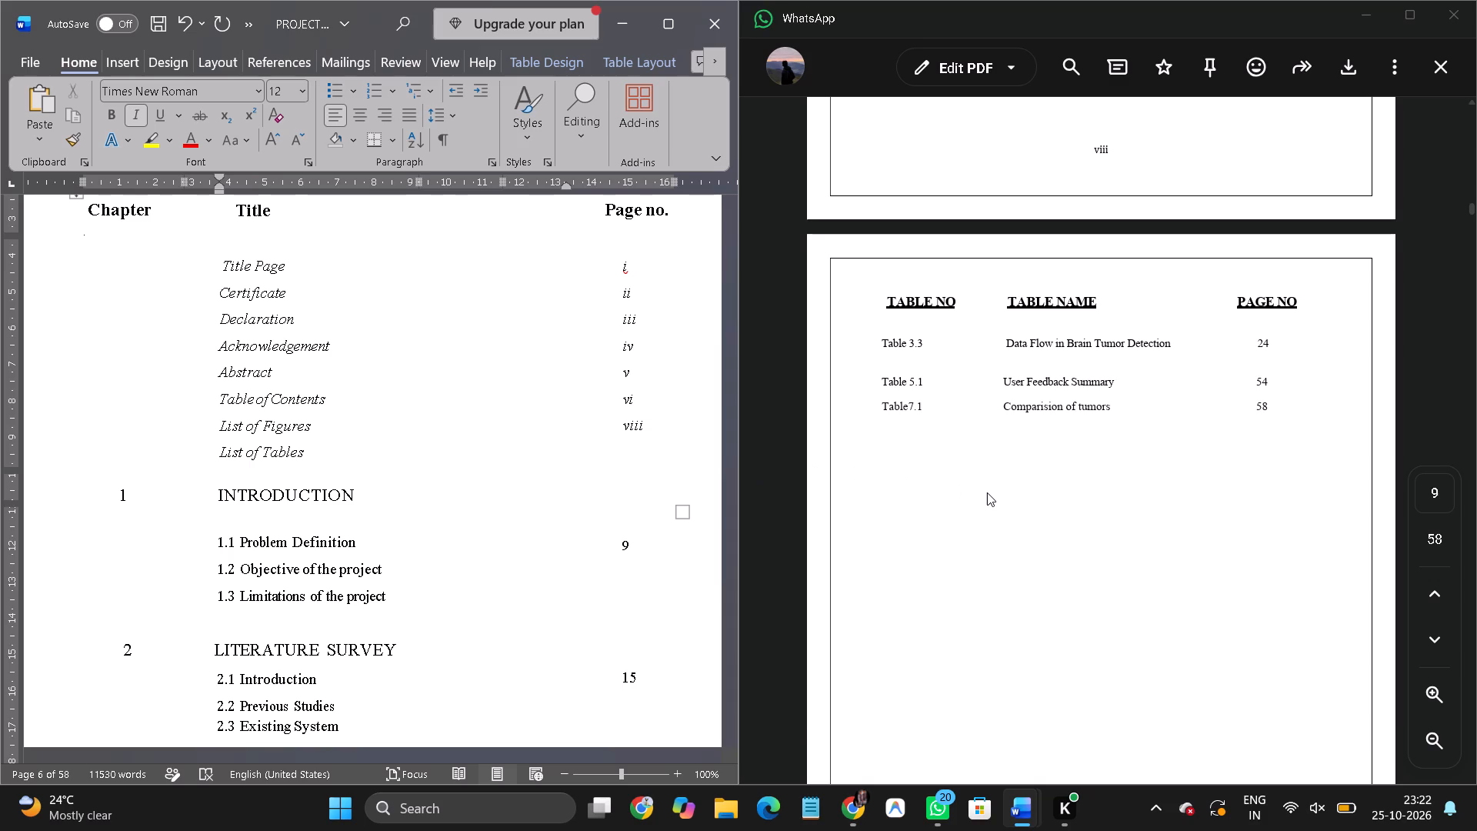
scroll(987, 492, down, 2)
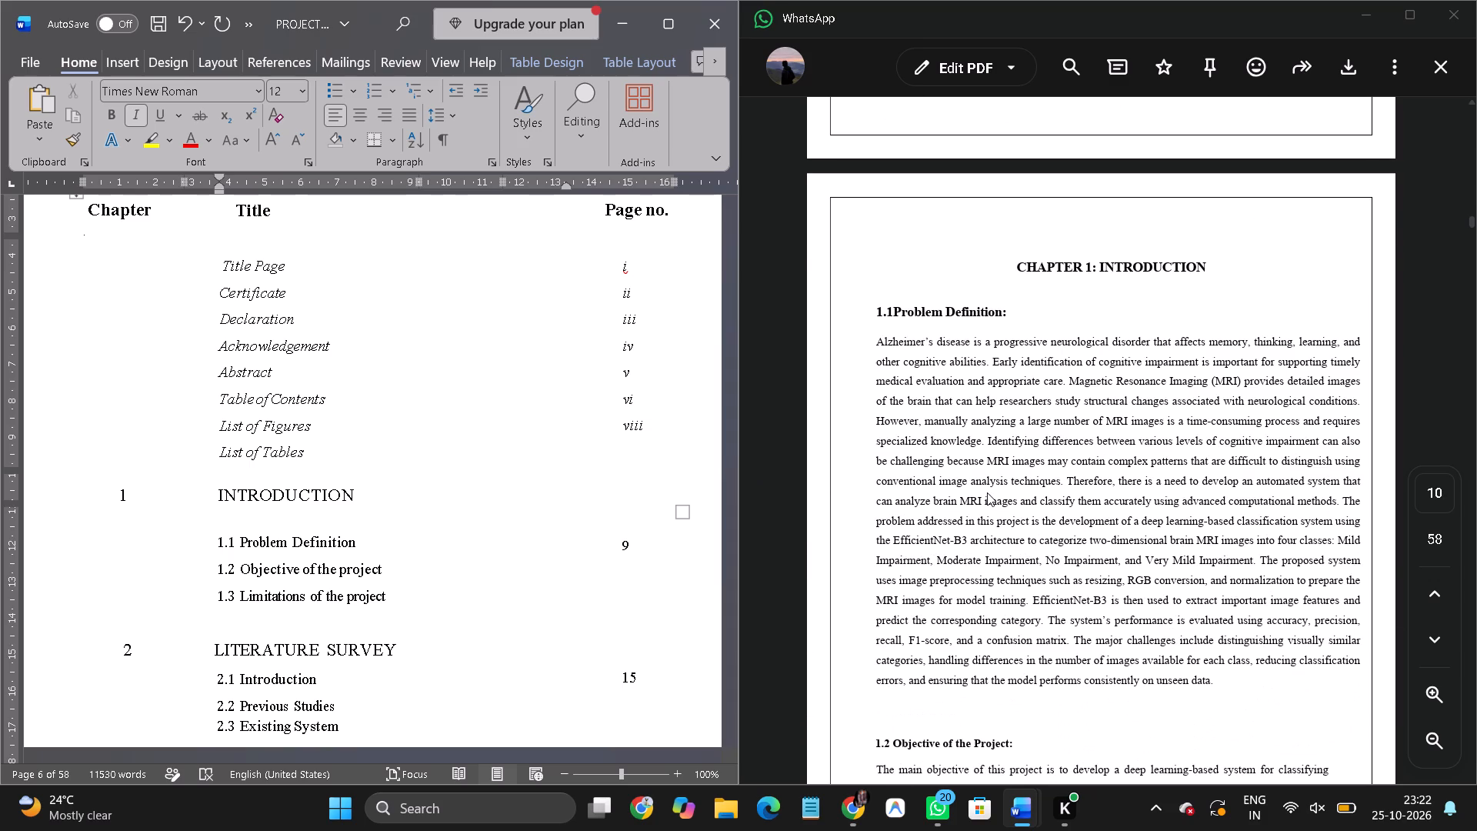
scroll(987, 492, down, 1)
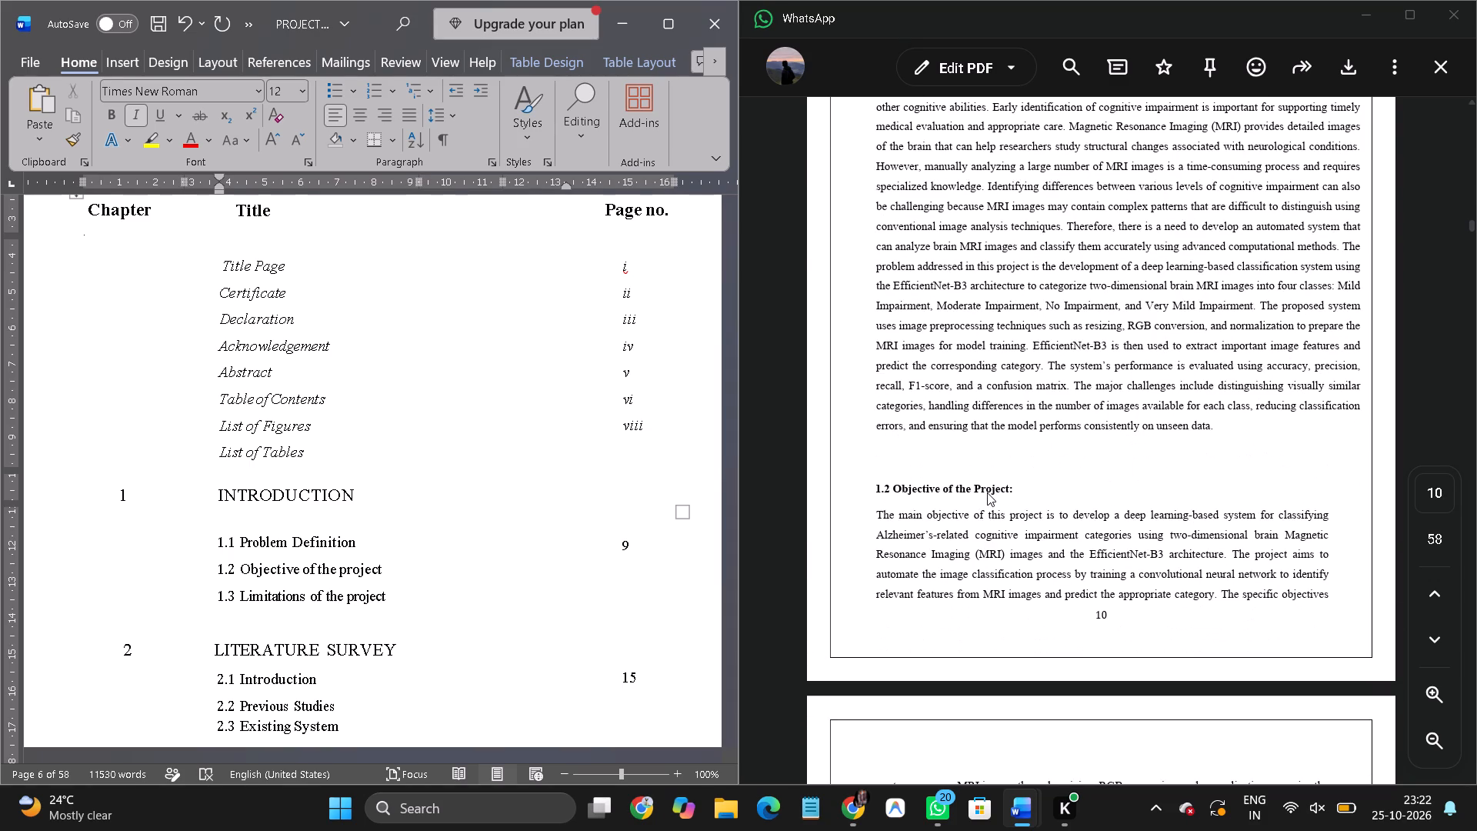
scroll(987, 492, down, 1)
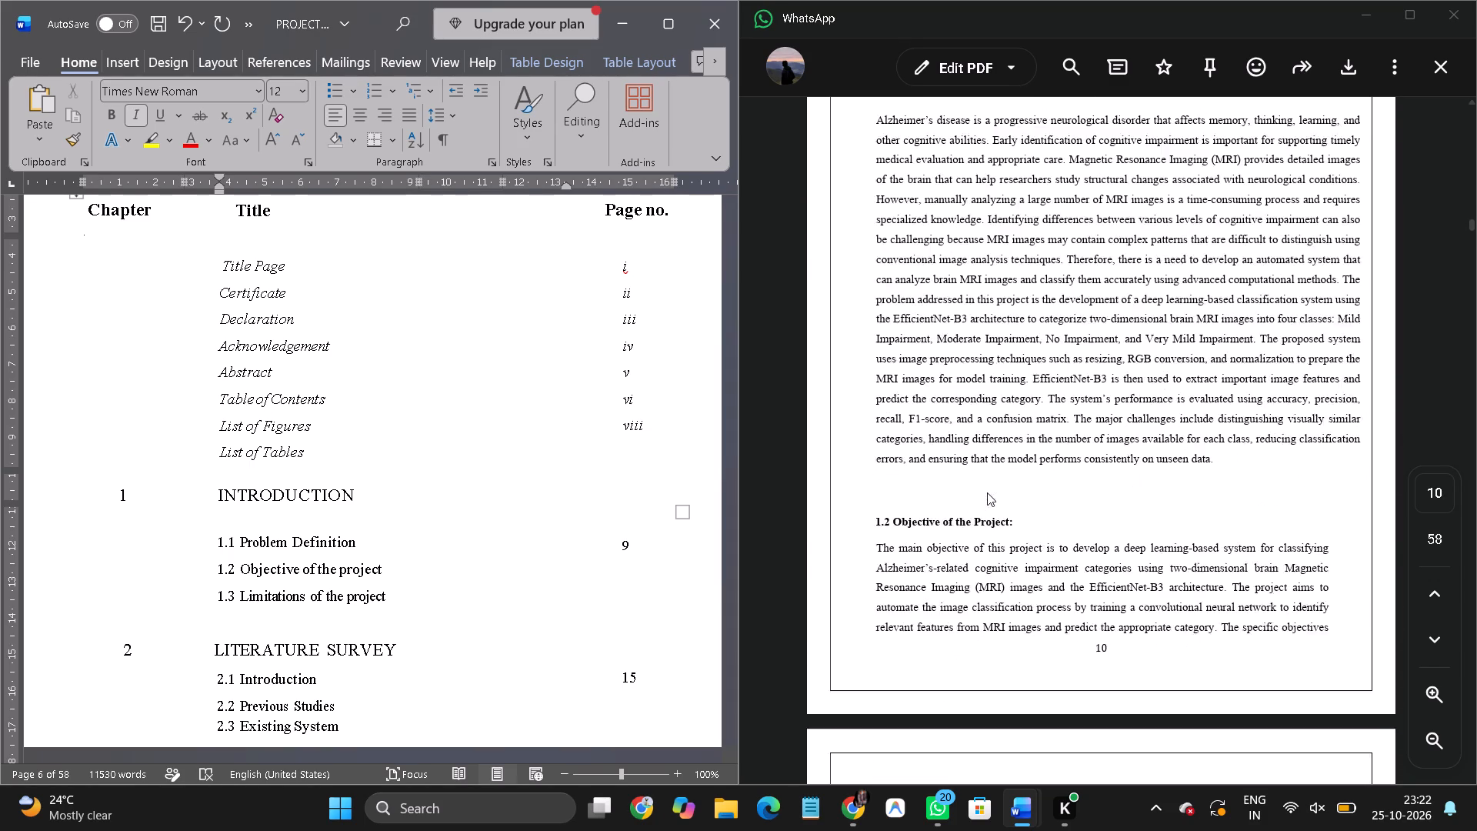
scroll(987, 492, up, 1)
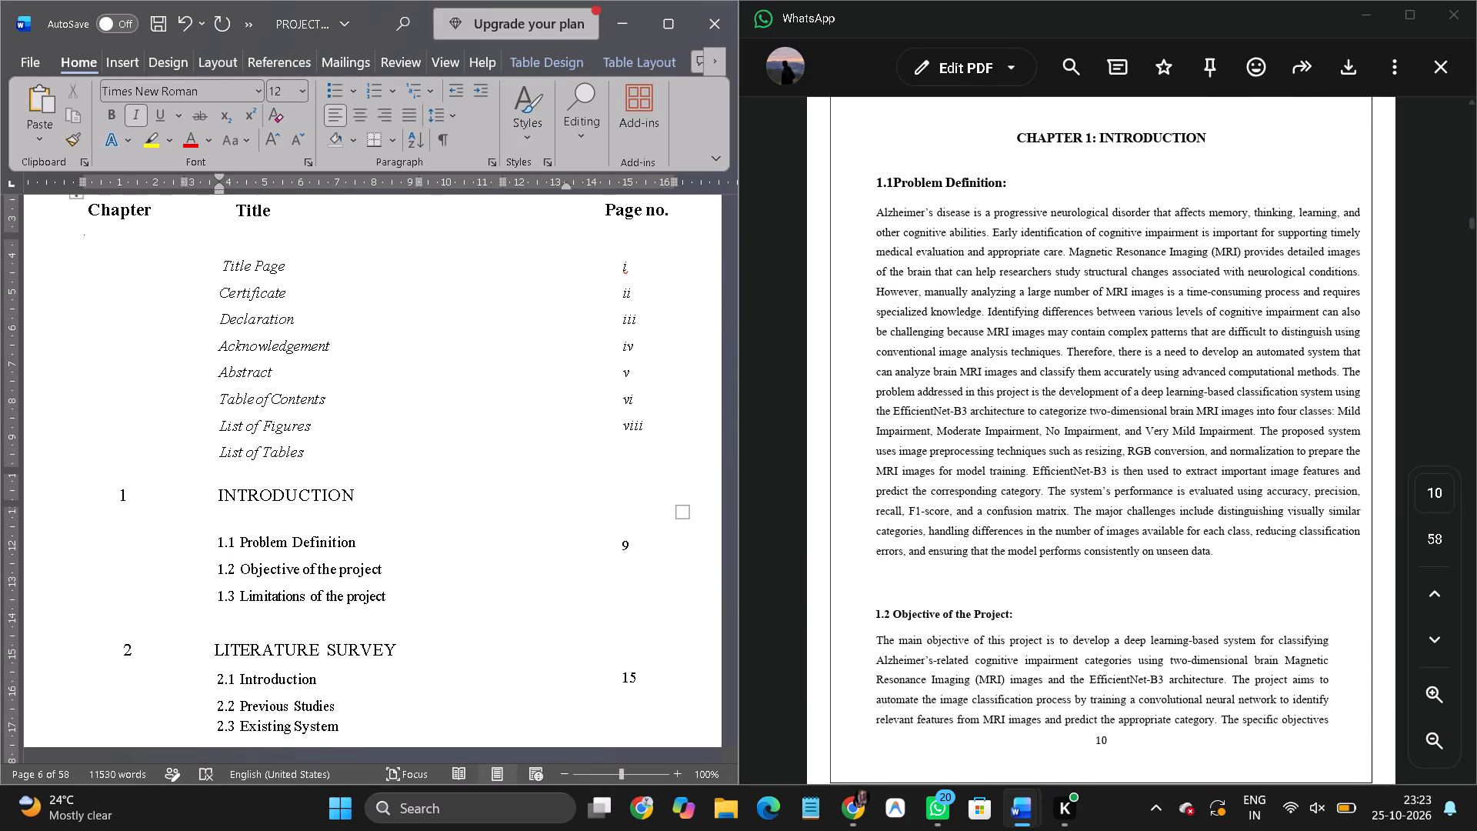
scroll(538, 512, down, 1)
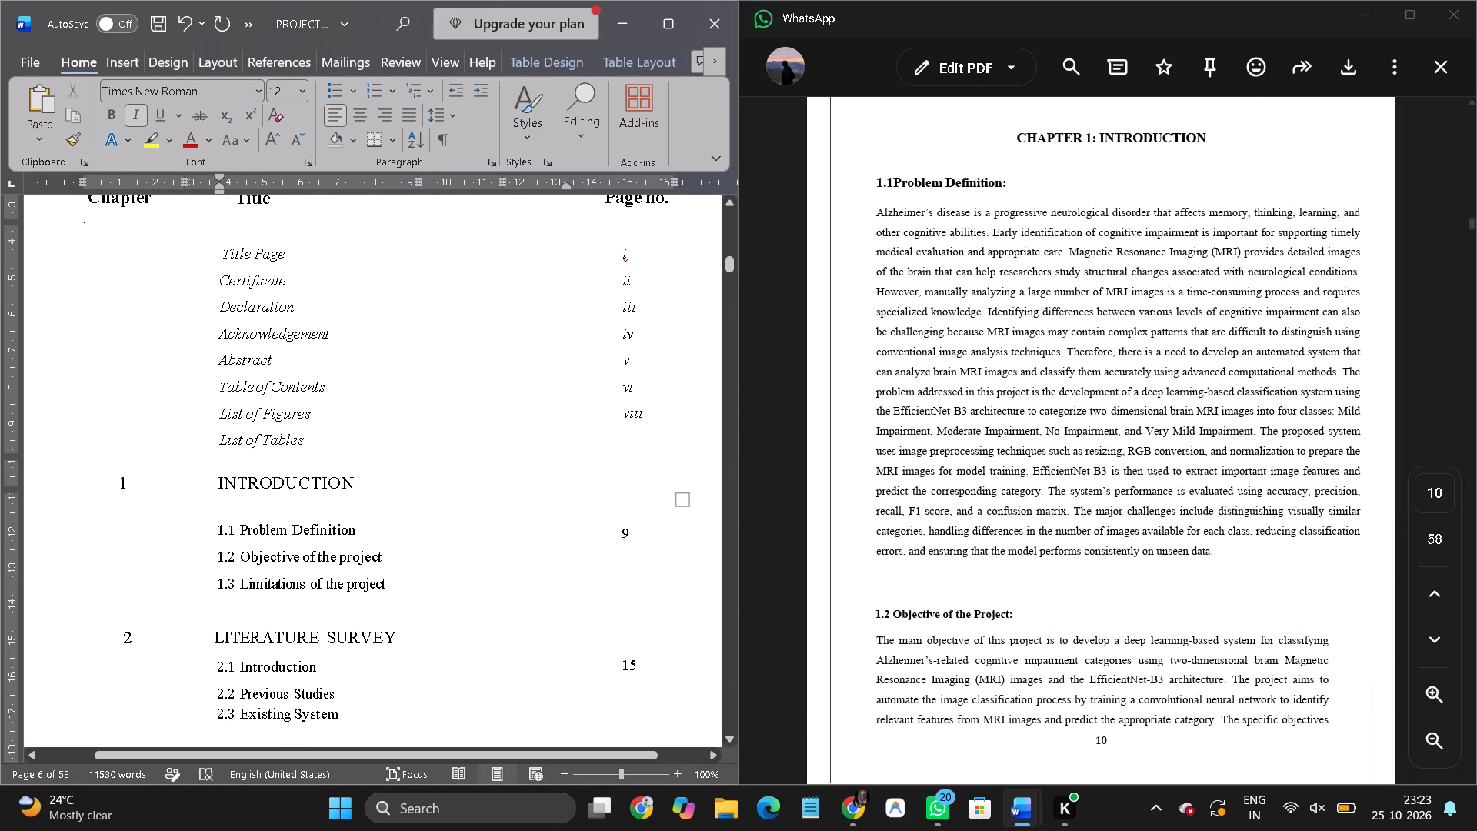
click(631, 528)
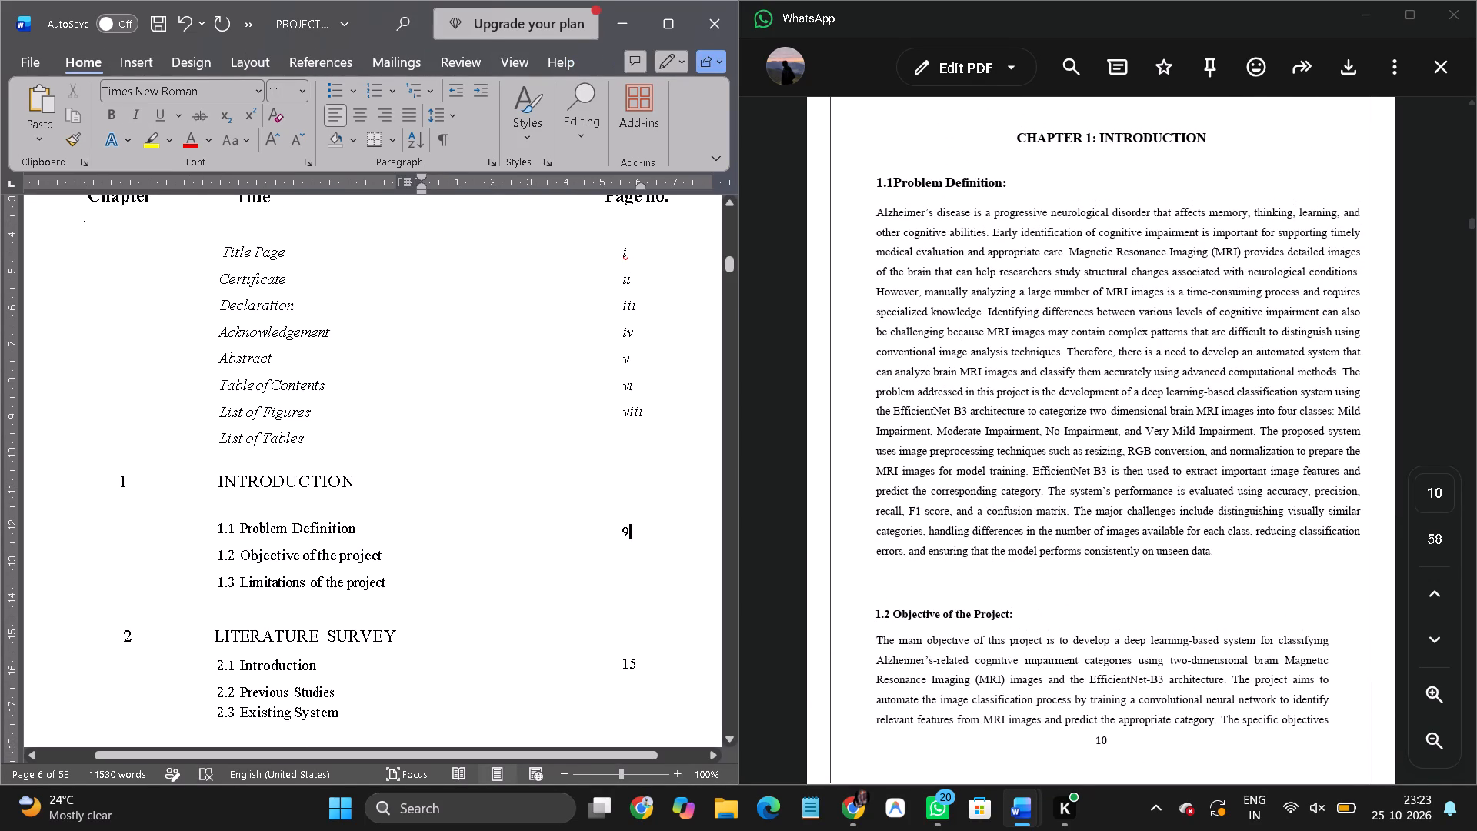
key(BackSpace)
text(10)
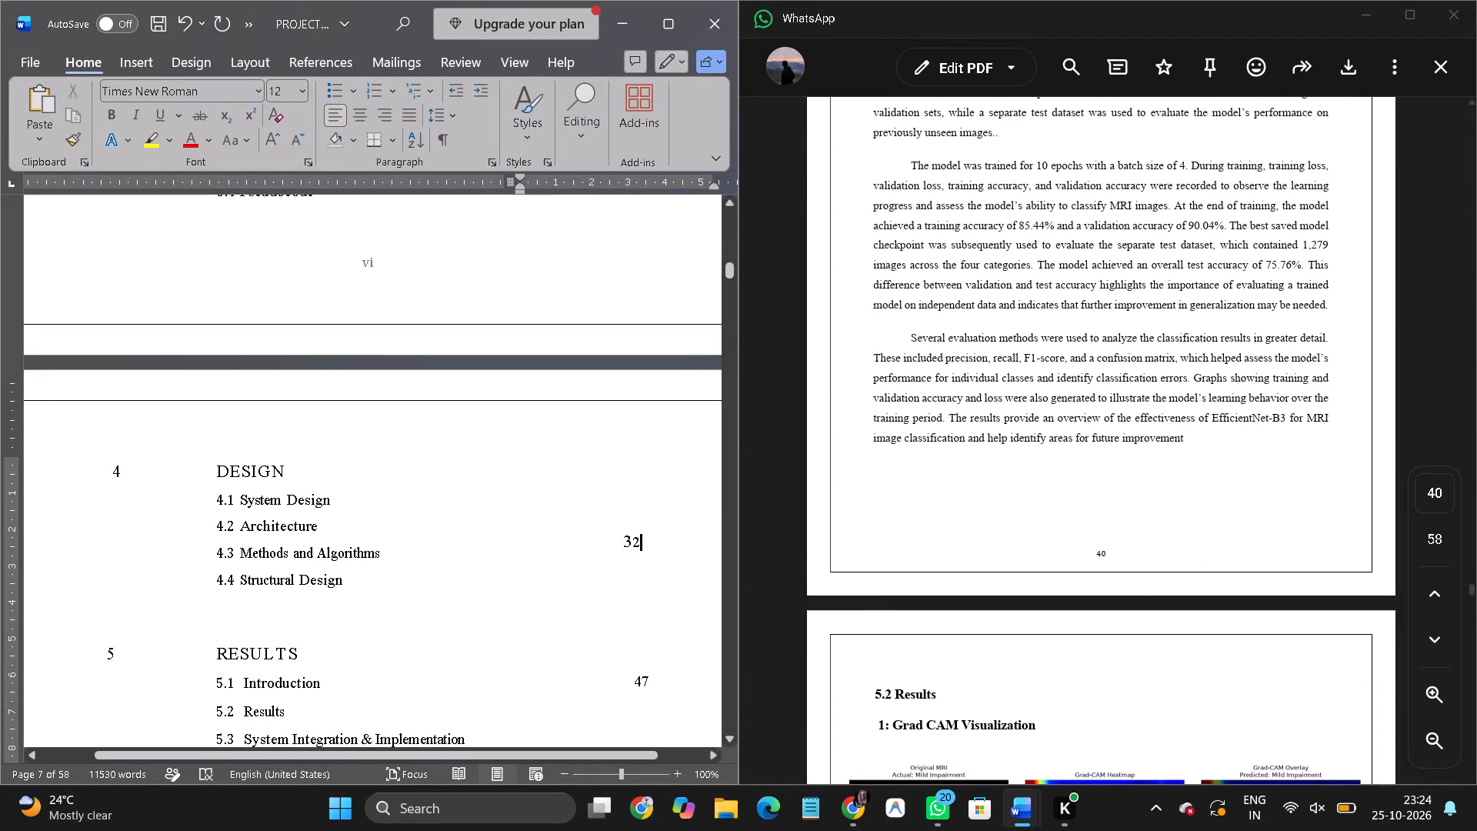
Set the page number of chapter 5, RESULTS, to 40 in the contents table.
click(648, 680)
key(BackSpace)
key(0)
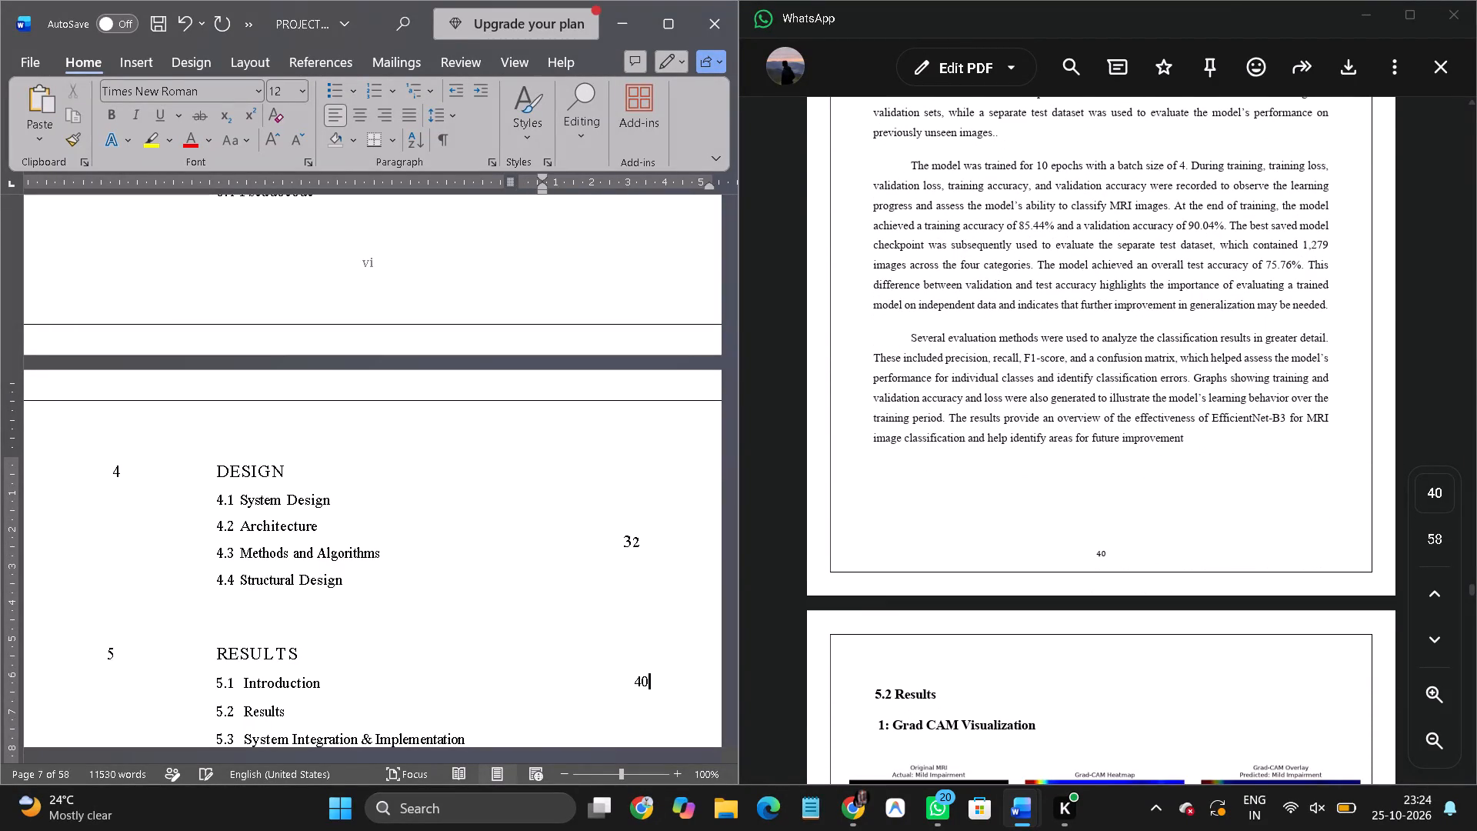
Check where the CONCLUSION starts in the PDF report and set its page number to 51 in the contents table.
scroll(1046, 582, down, 2)
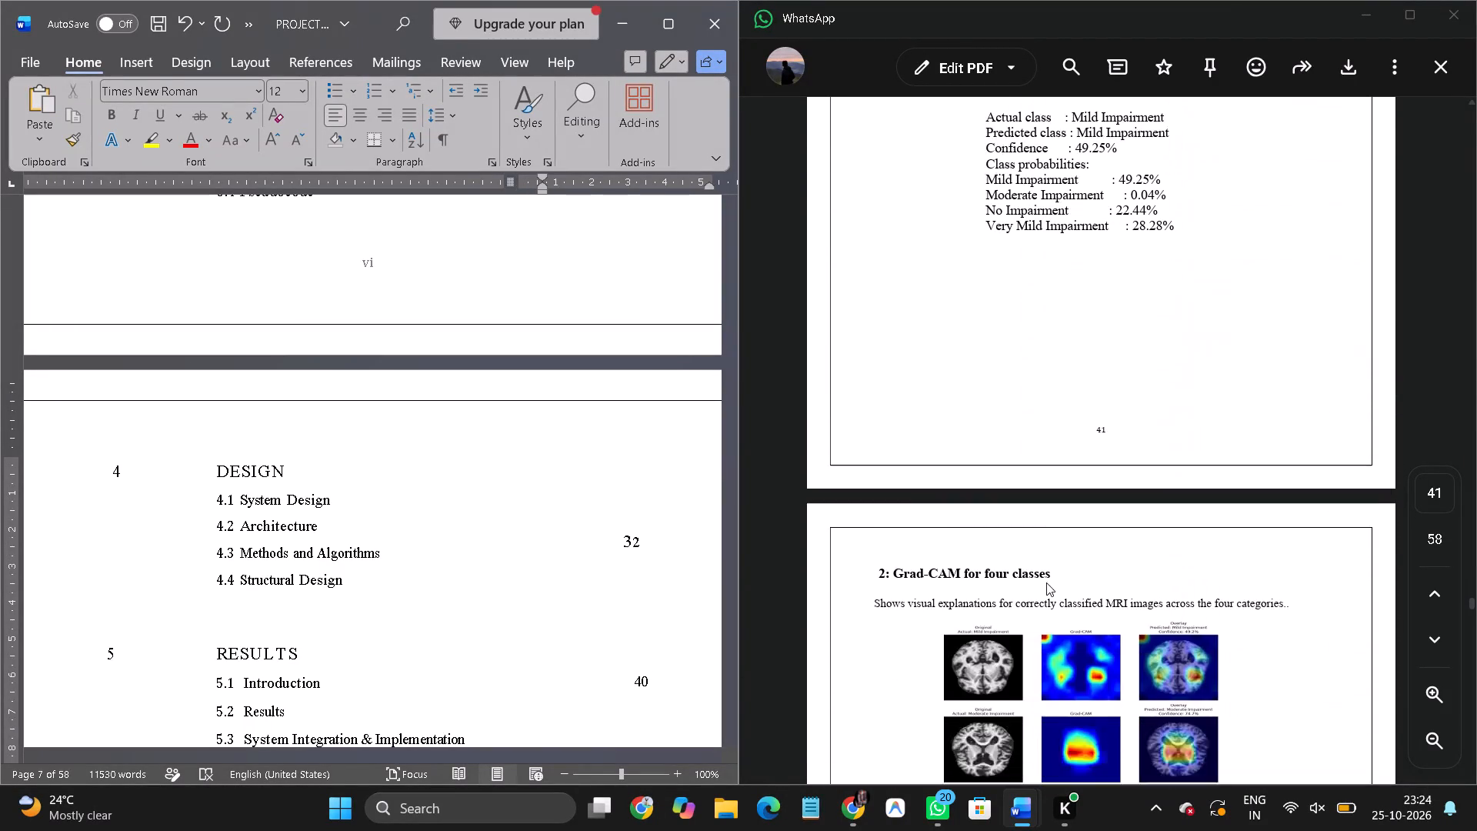
scroll(1046, 582, down, 5)
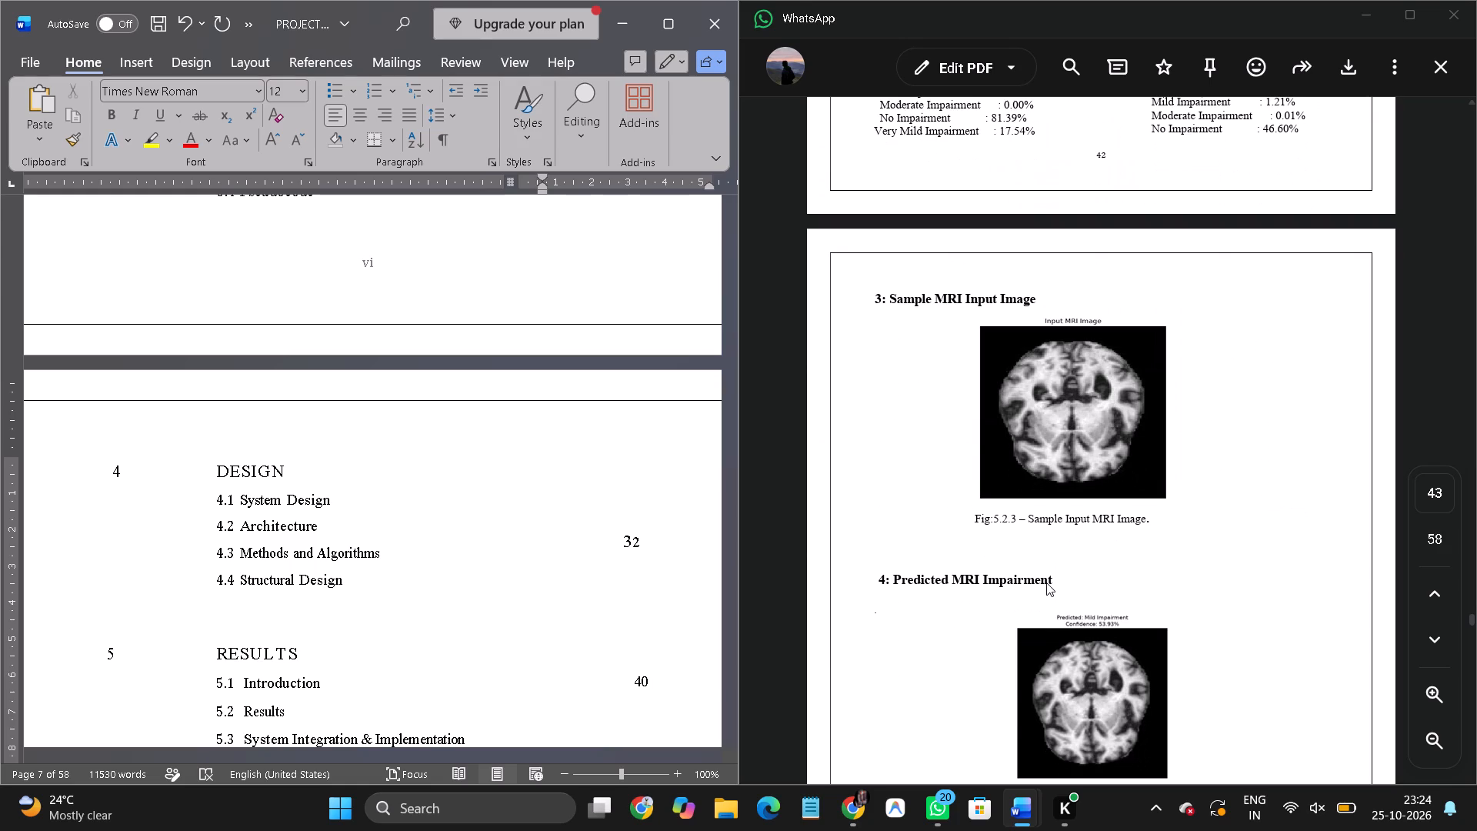
scroll(1046, 582, down, 3)
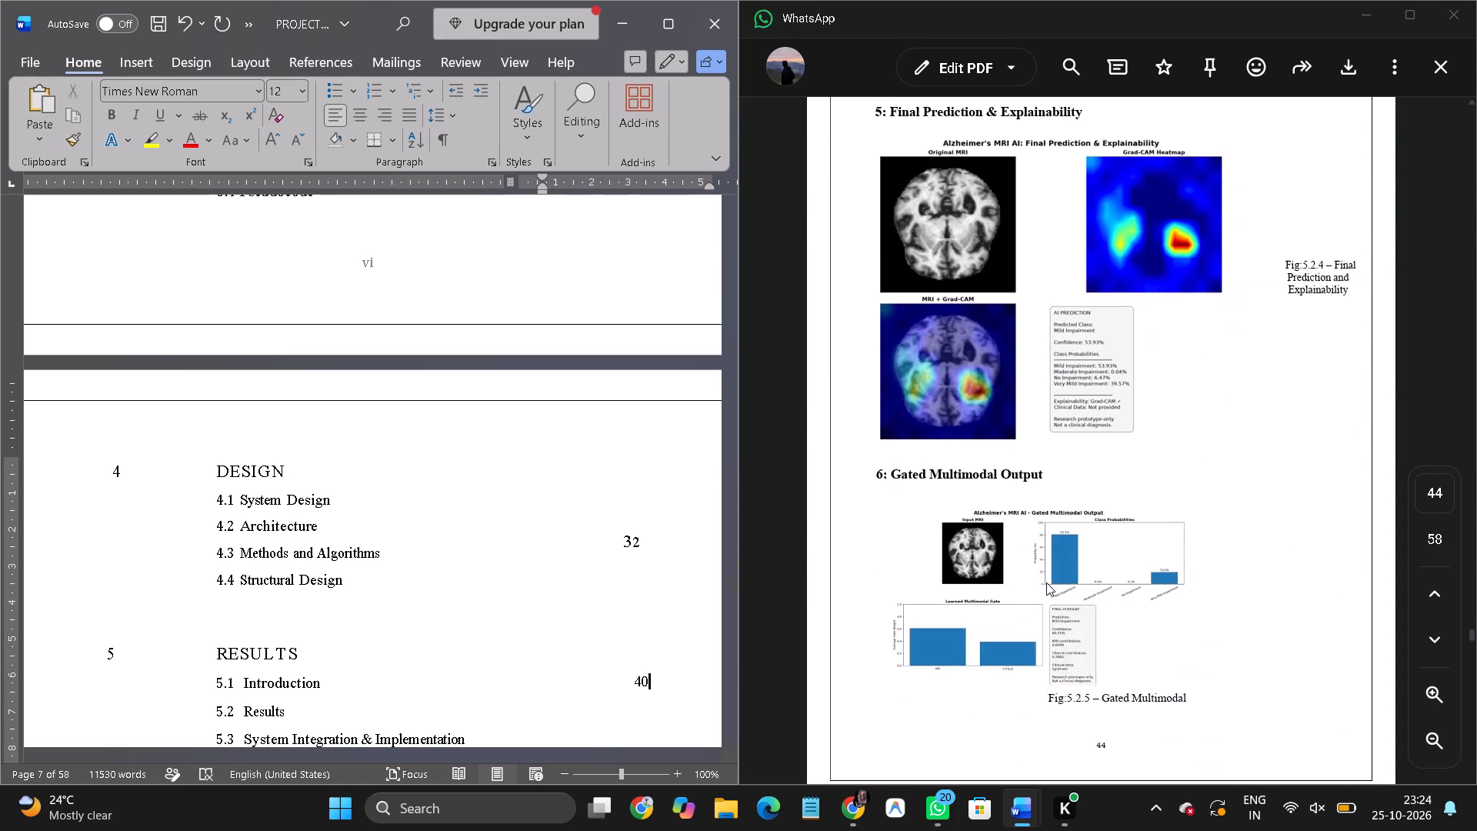
scroll(1046, 582, down, 4)
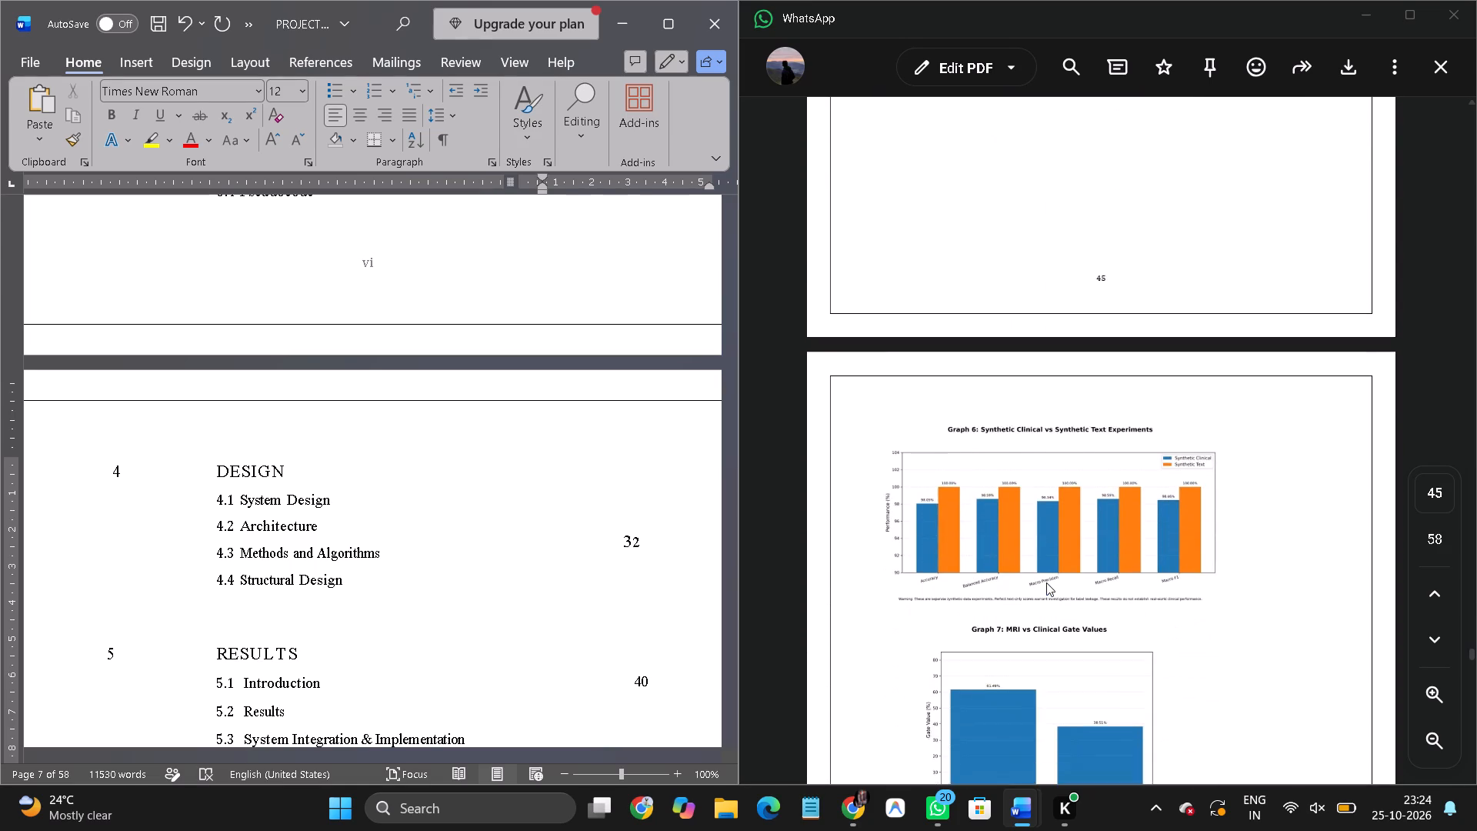
scroll(1046, 582, down, 4)
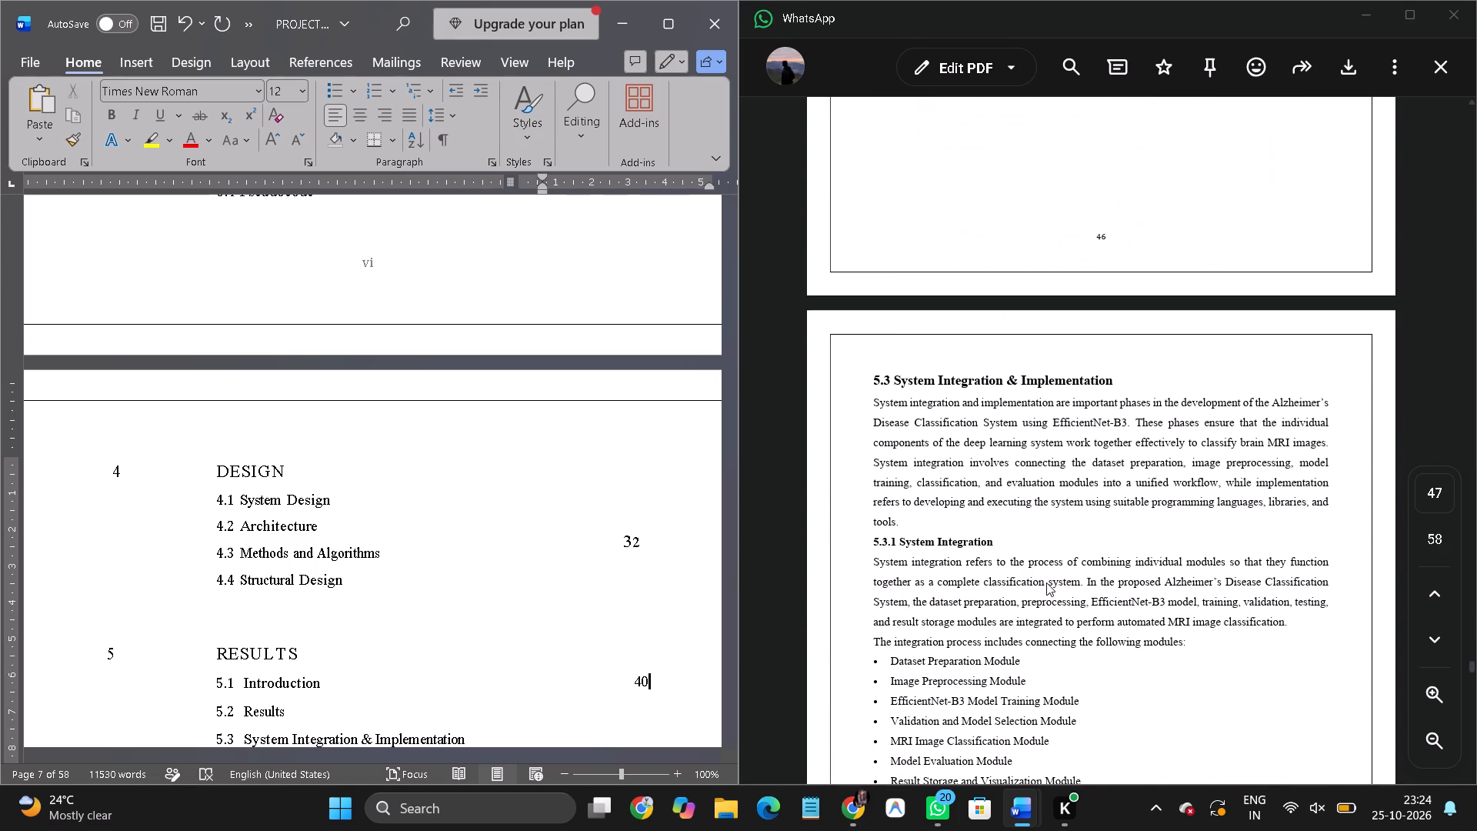
scroll(1046, 582, down, 6)
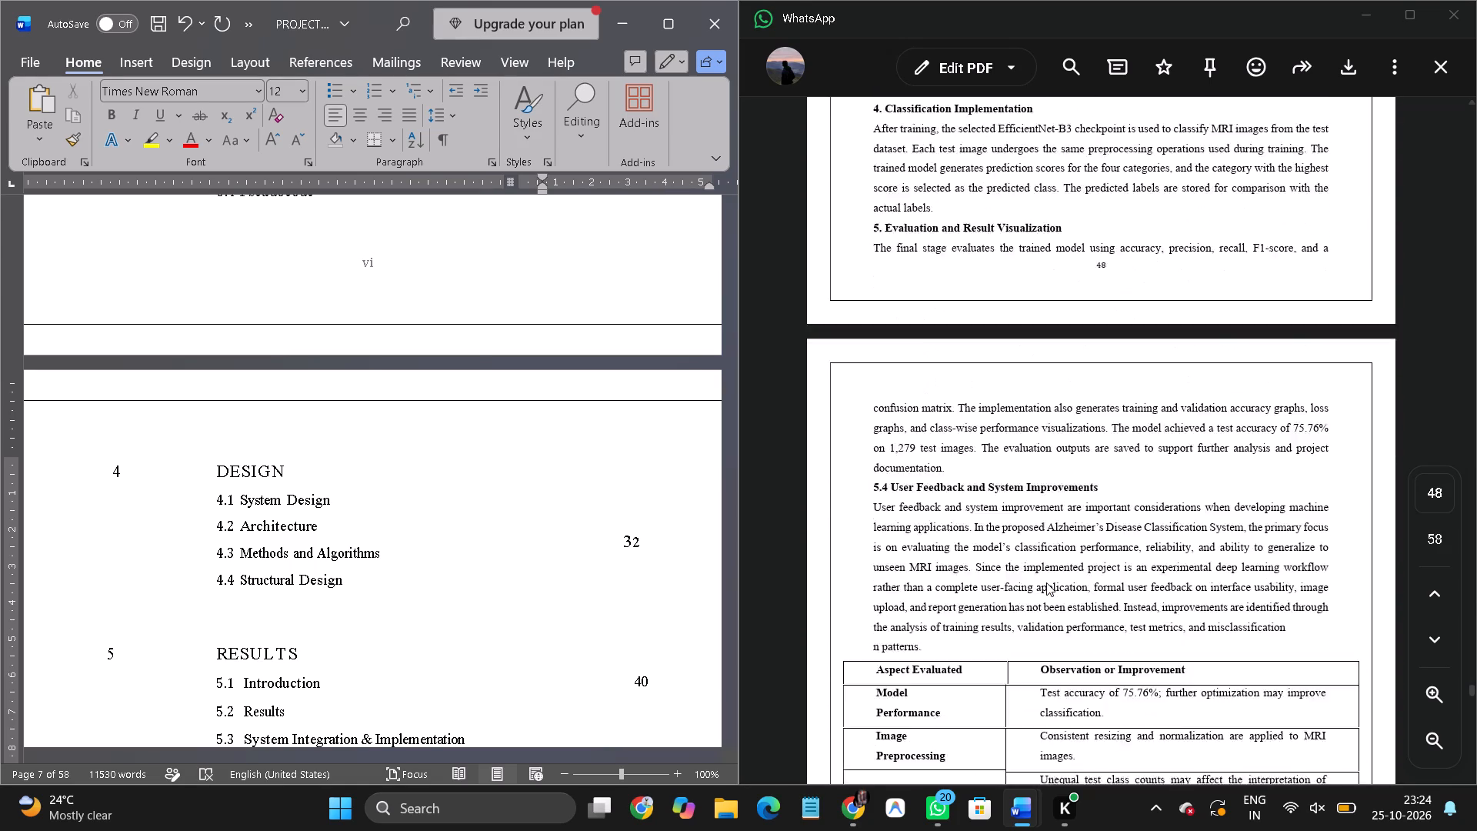
scroll(1046, 582, down, 5)
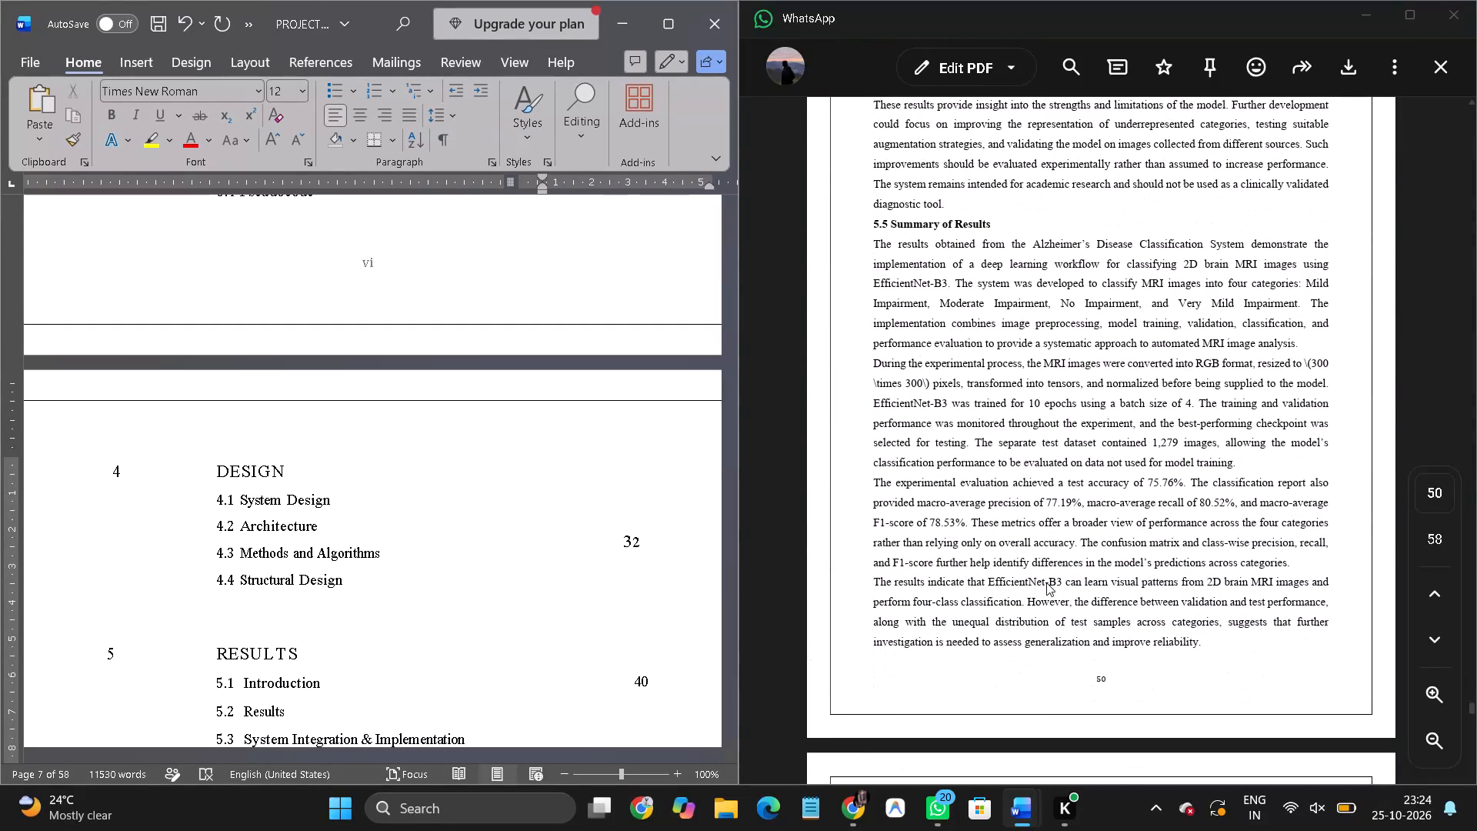
scroll(1046, 582, down, 3)
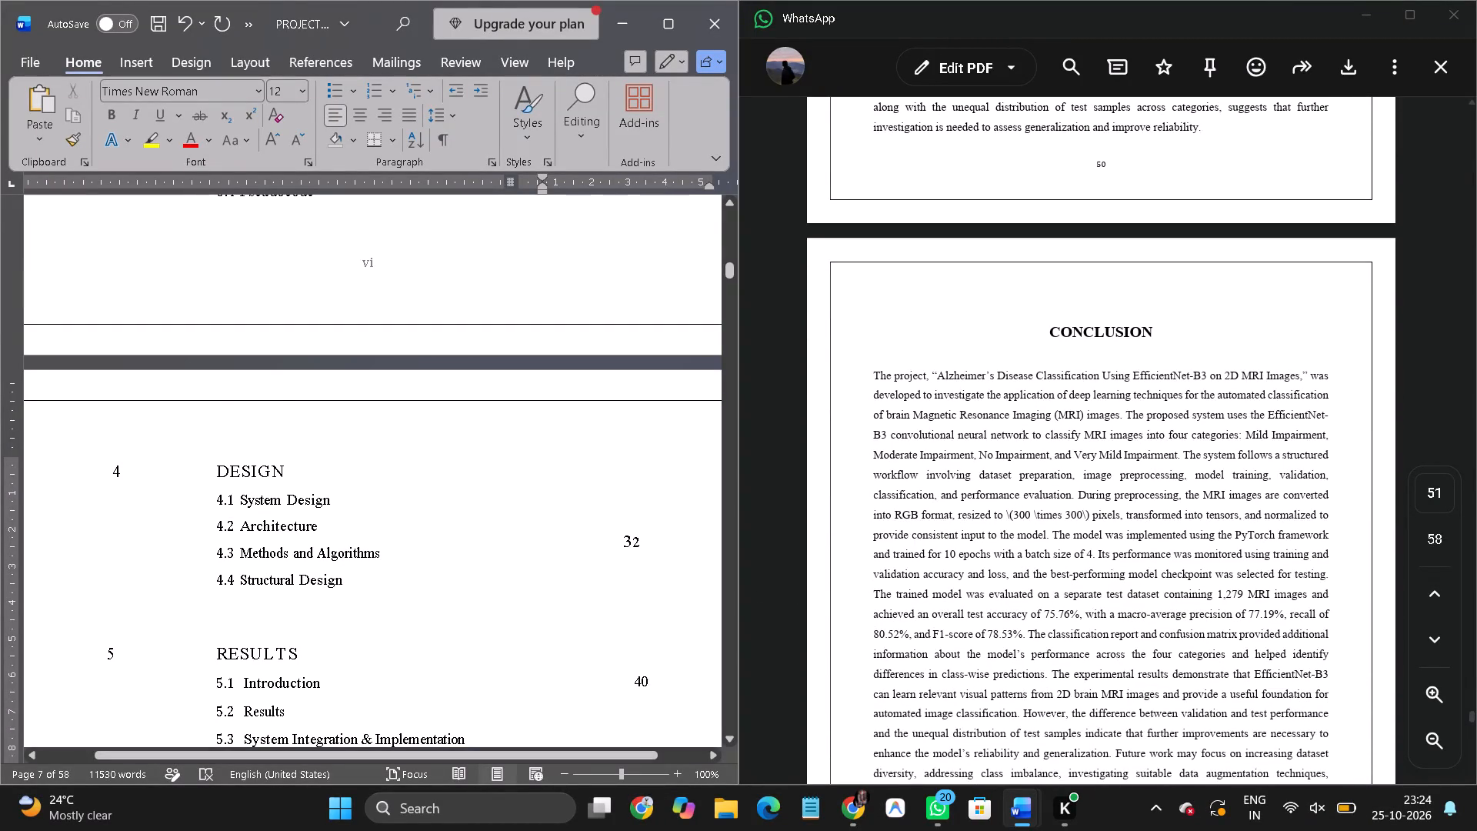
scroll(610, 593, down, 3)
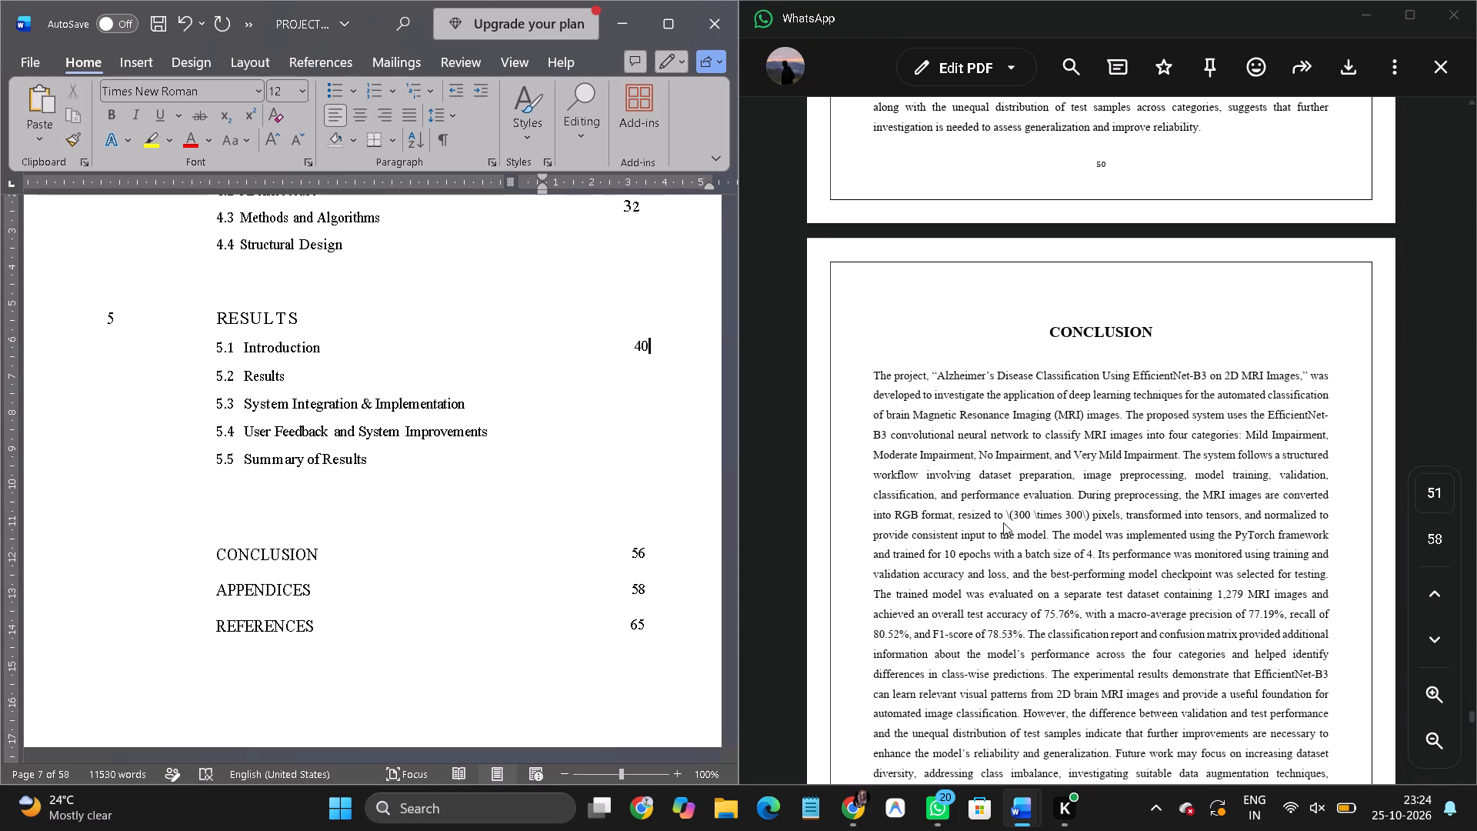
scroll(1003, 522, down, 1)
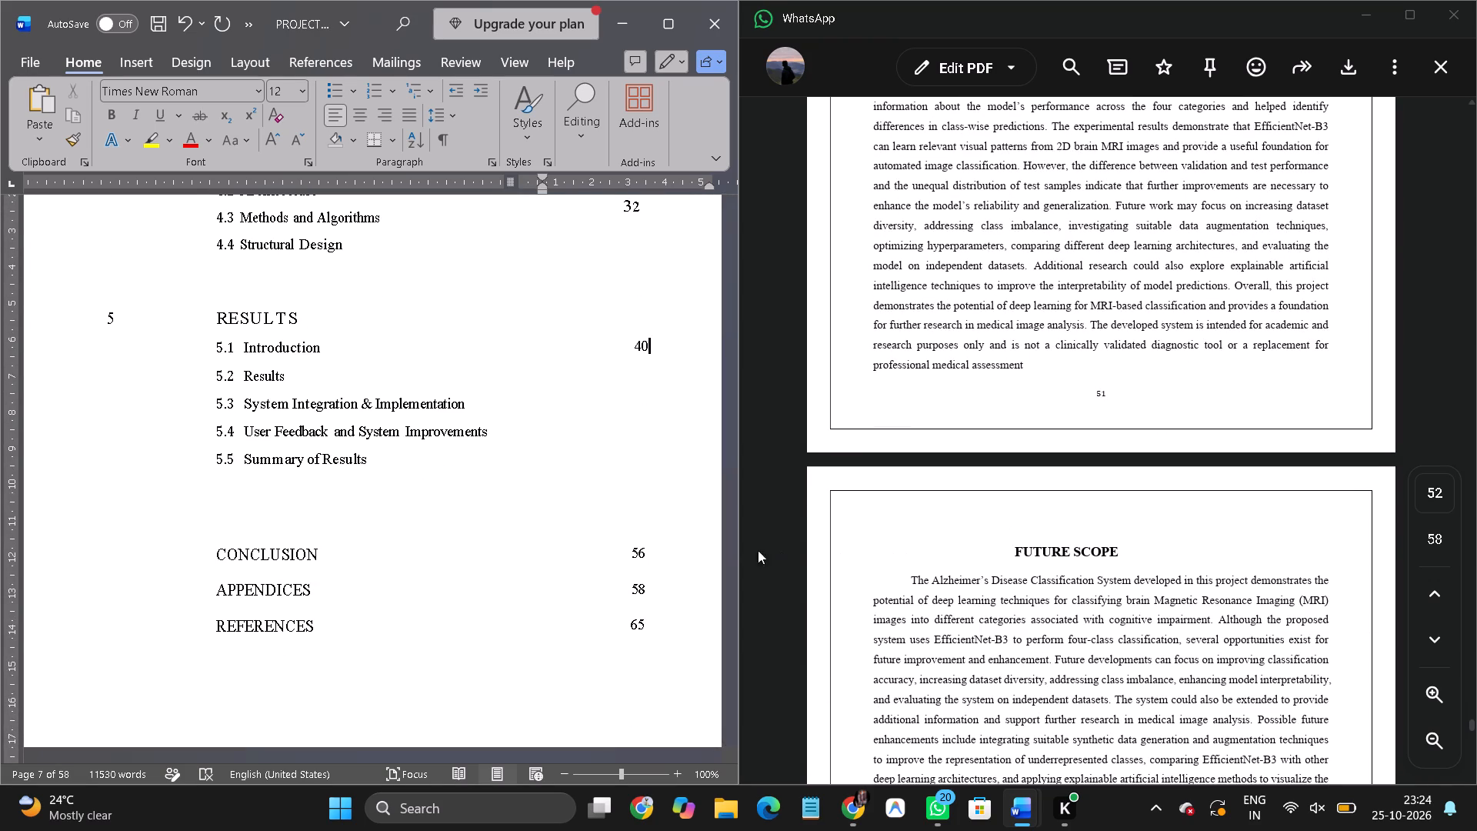
click(653, 550)
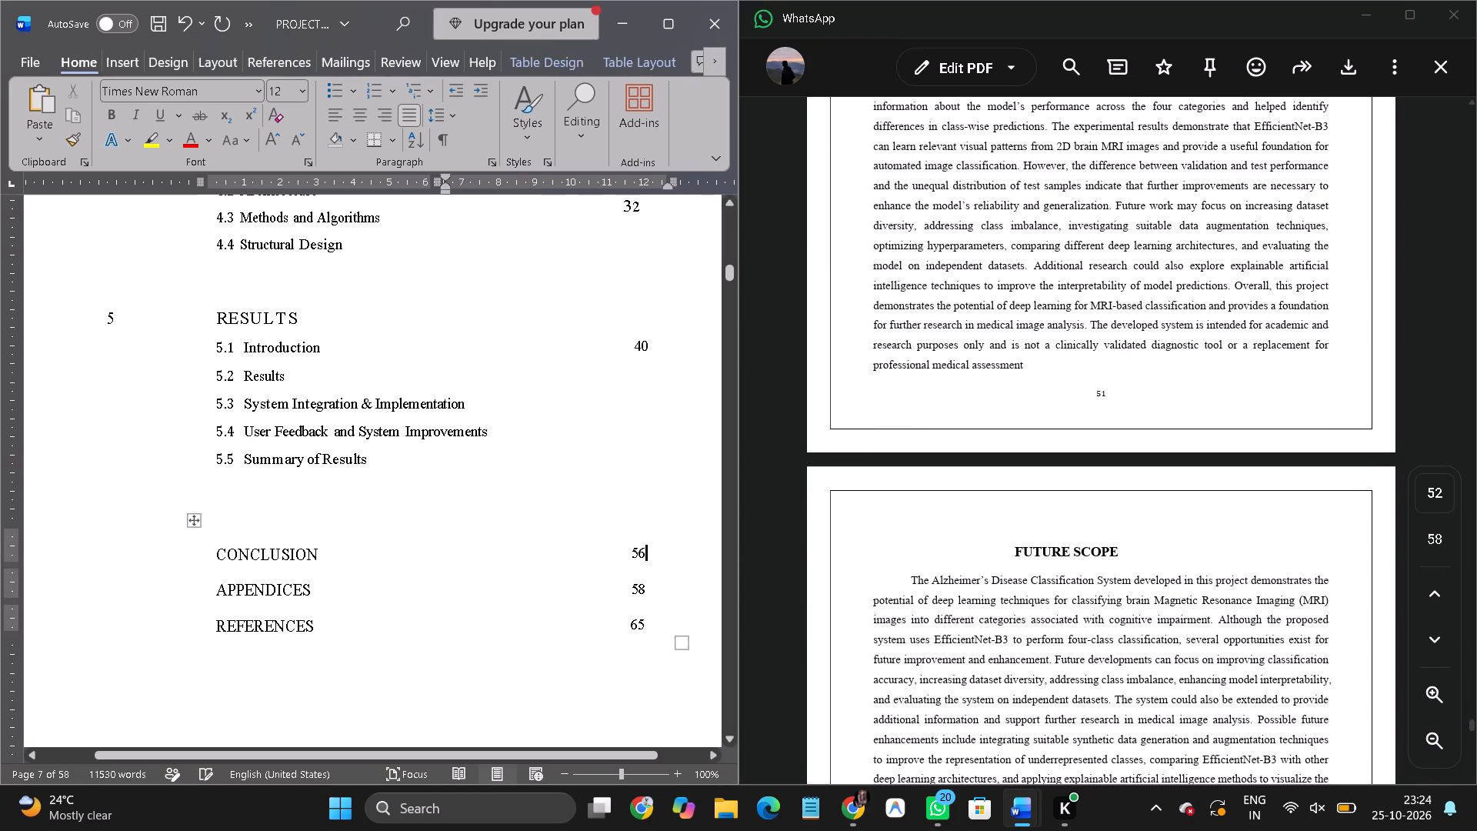
key(BackSpace)
key(1)
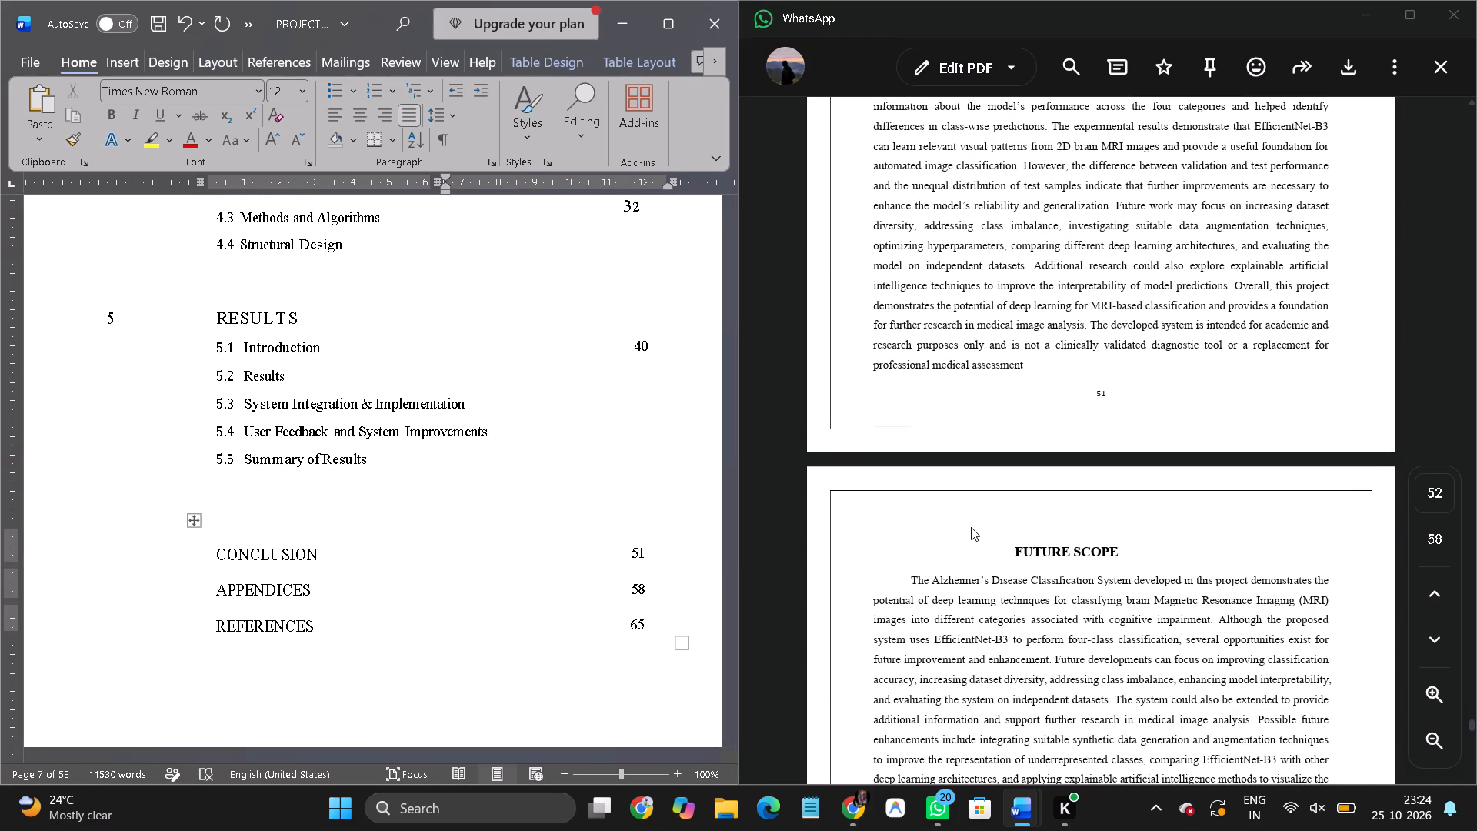
Check on which page the APPENDICES section starts in the PDF report.
scroll(971, 527, down, 1)
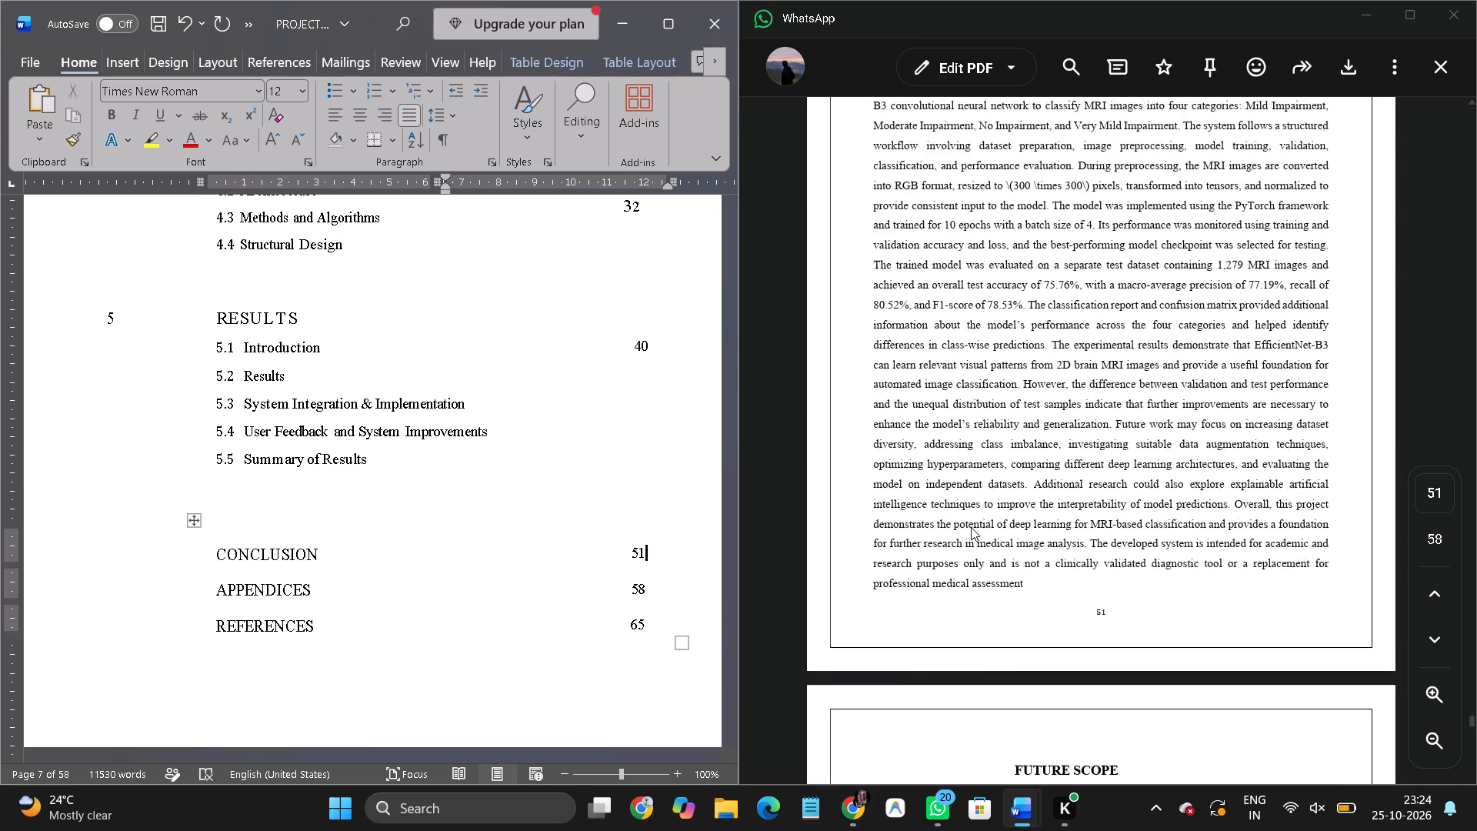
scroll(971, 527, down, 2)
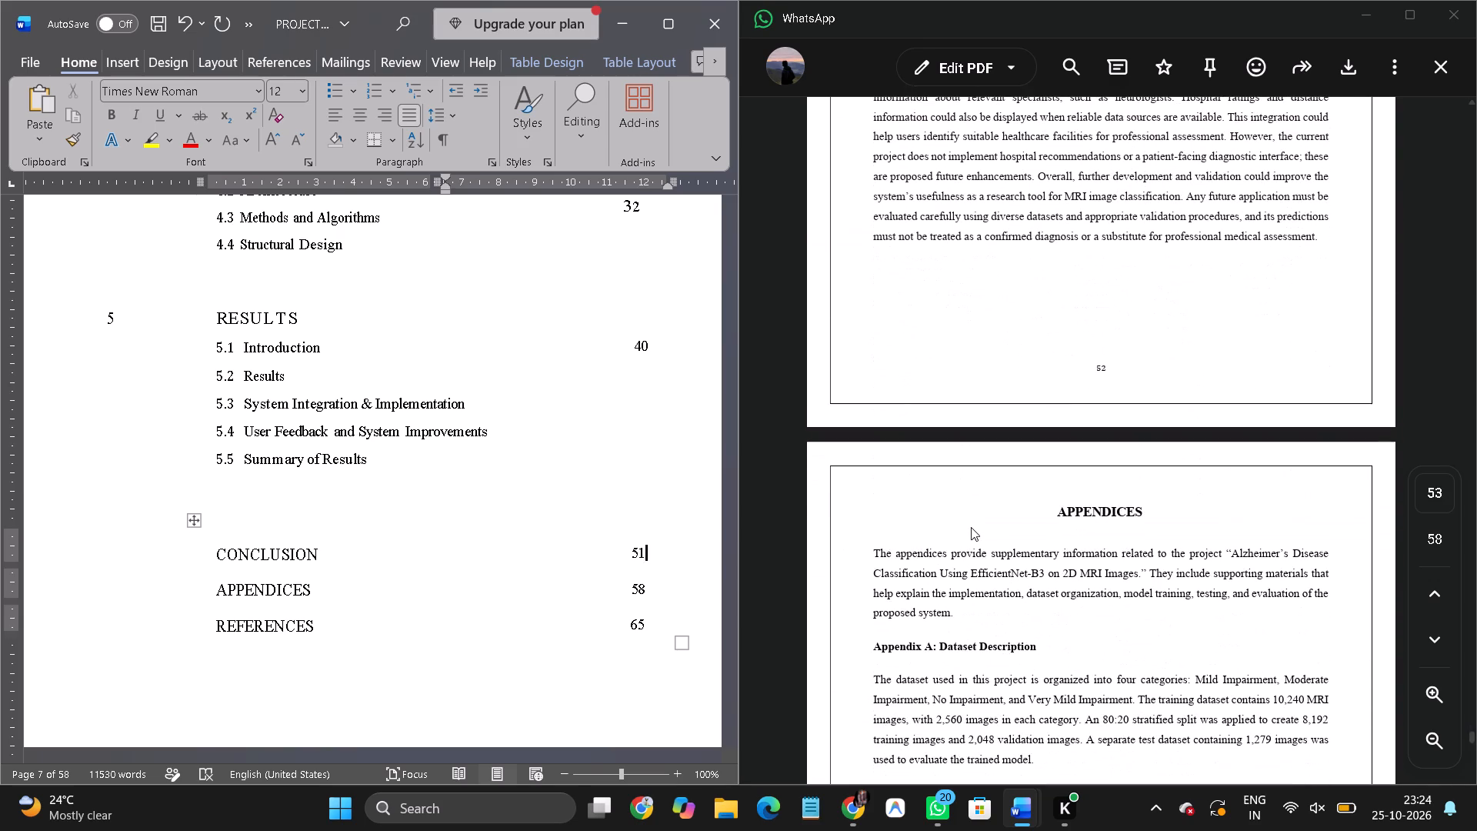
scroll(971, 527, down, 1)
scroll(971, 527, up, 1)
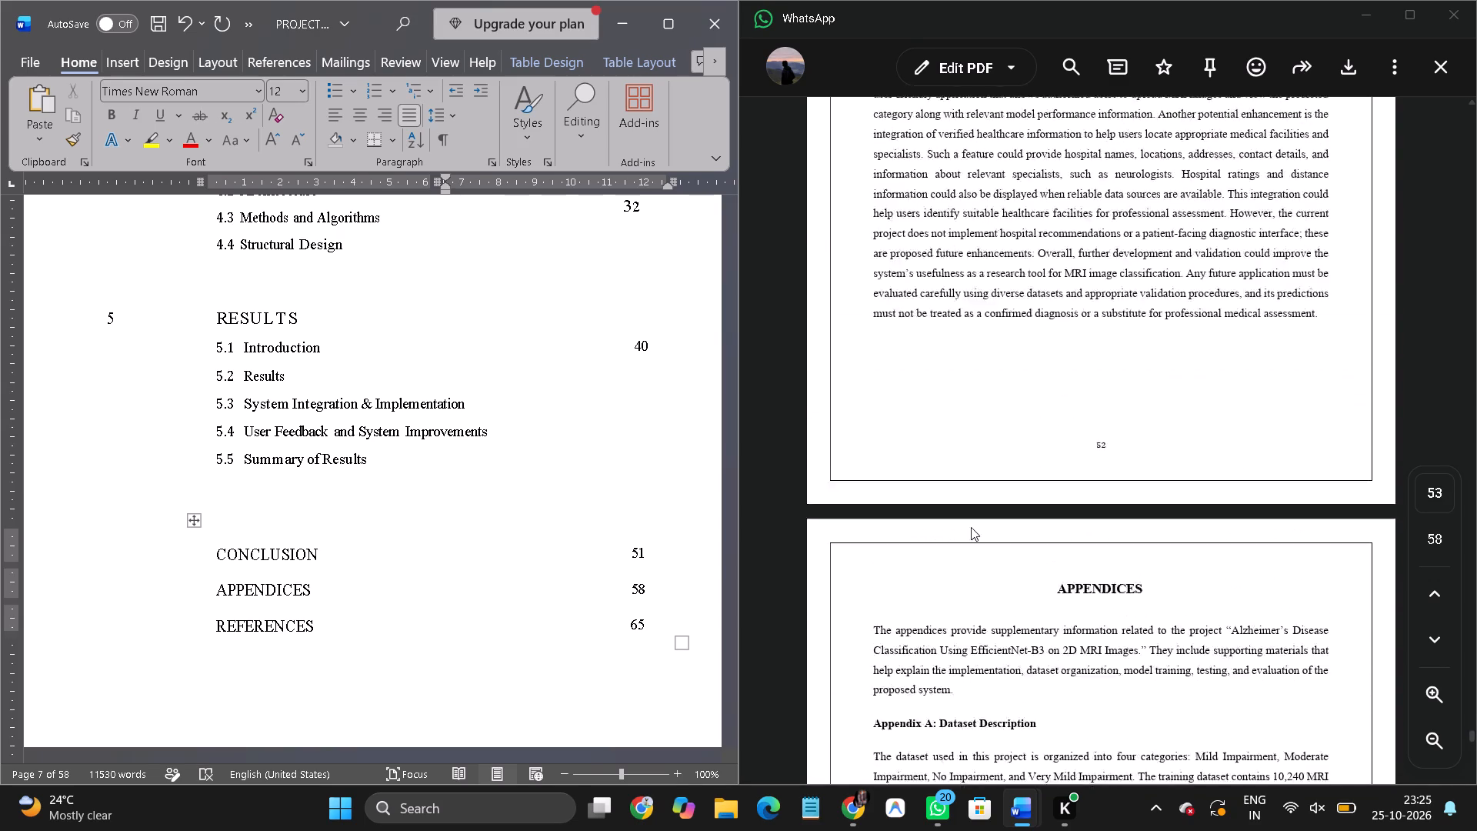
scroll(971, 527, up, 1)
scroll(971, 527, down, 1)
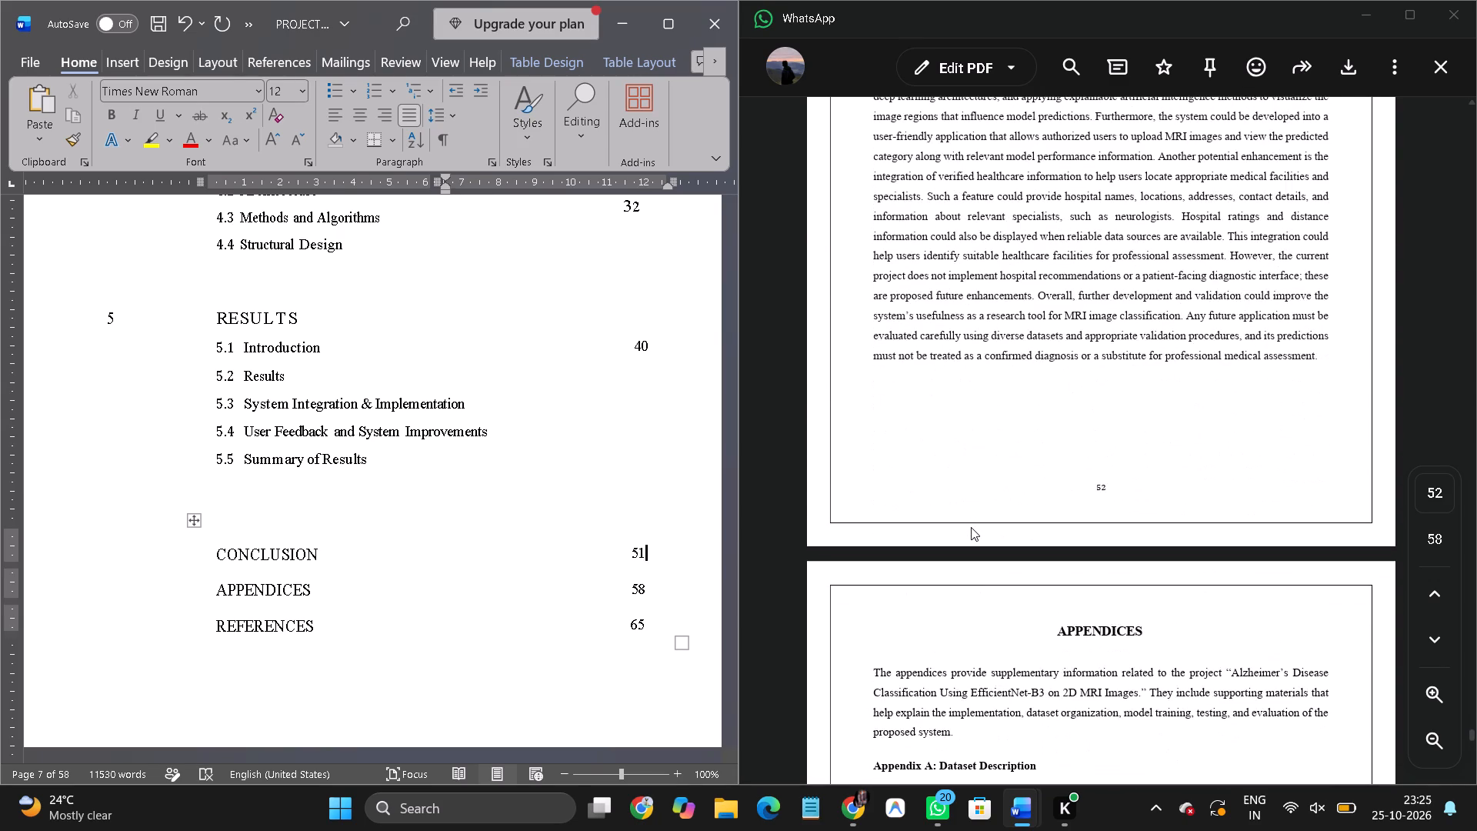
scroll(971, 527, down, 2)
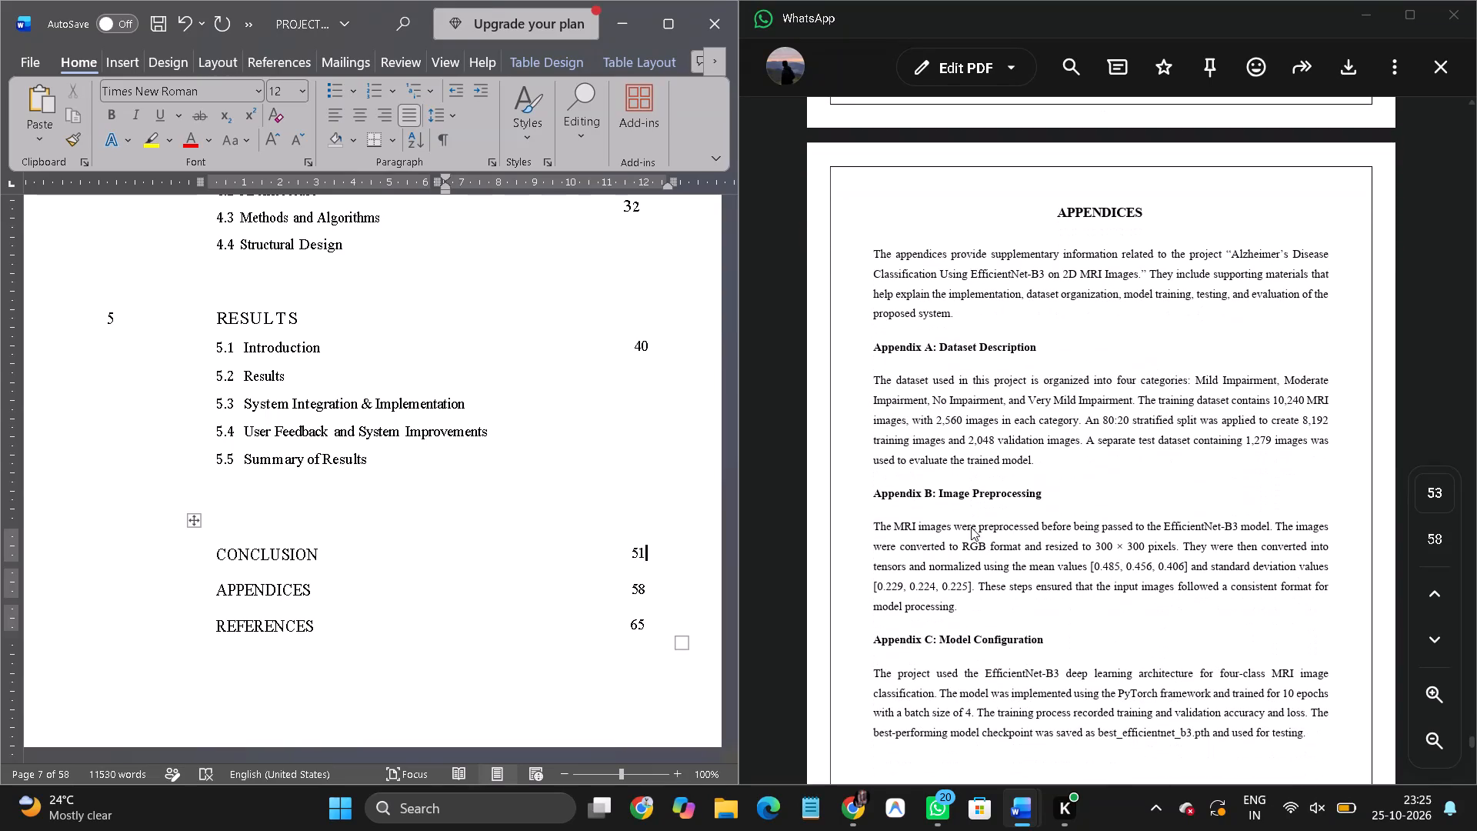
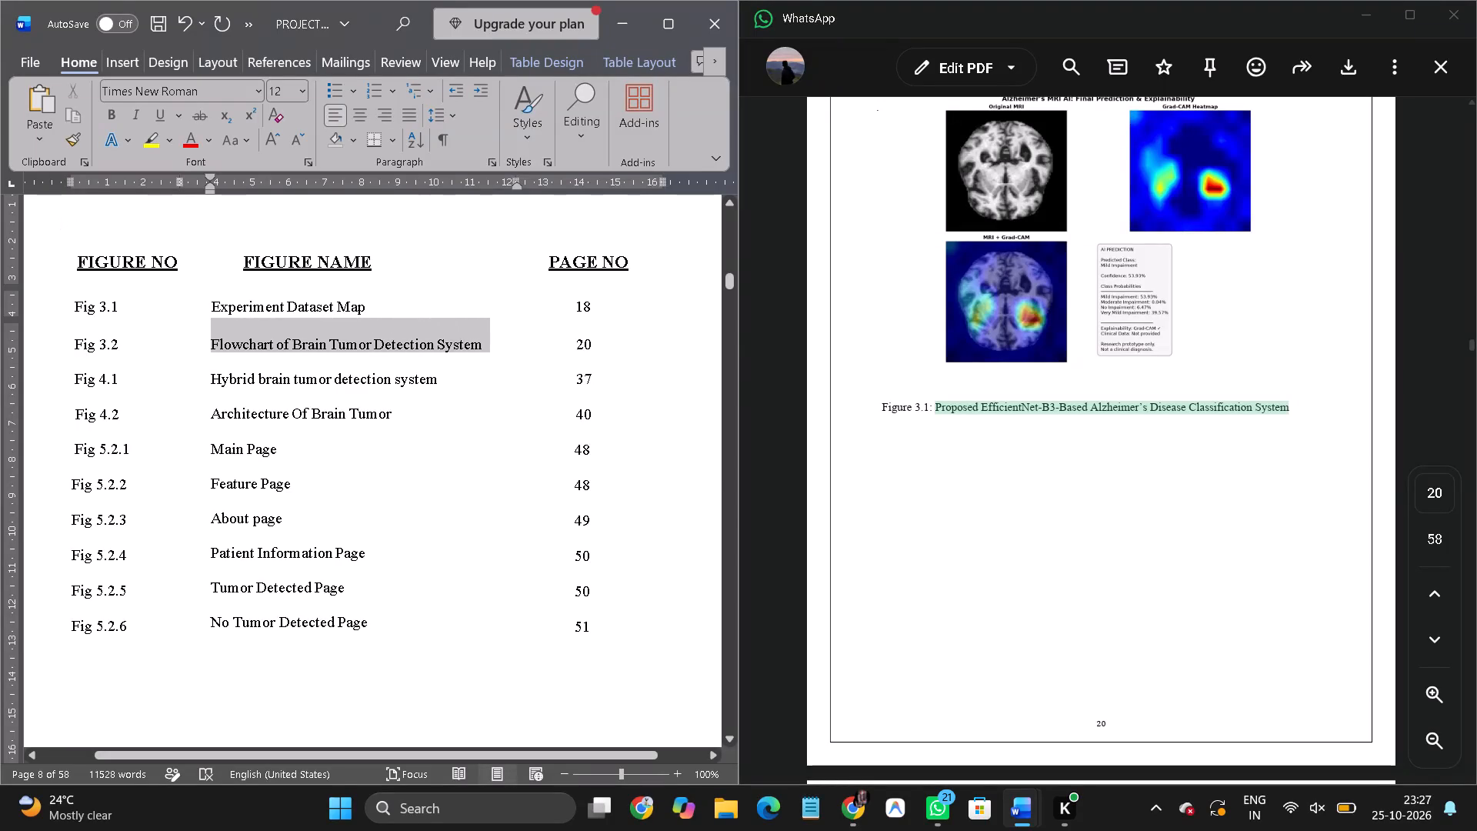
Replace the Fig 3.2 name in the list of figures with the copied caption "Proposed EfficientNet-B3-Based Alzheimer's Disease Classification System".
key(ctrl+v)
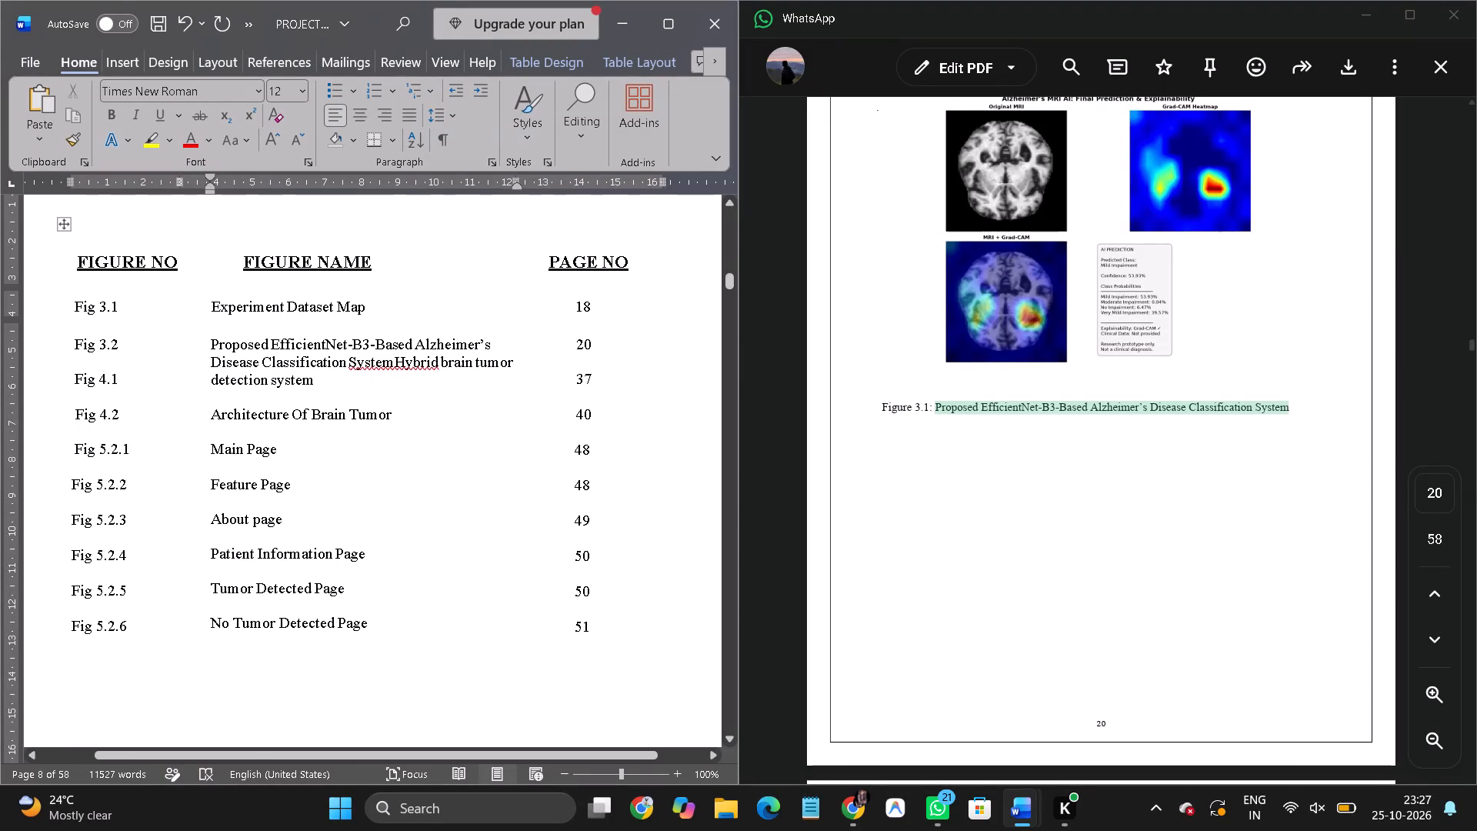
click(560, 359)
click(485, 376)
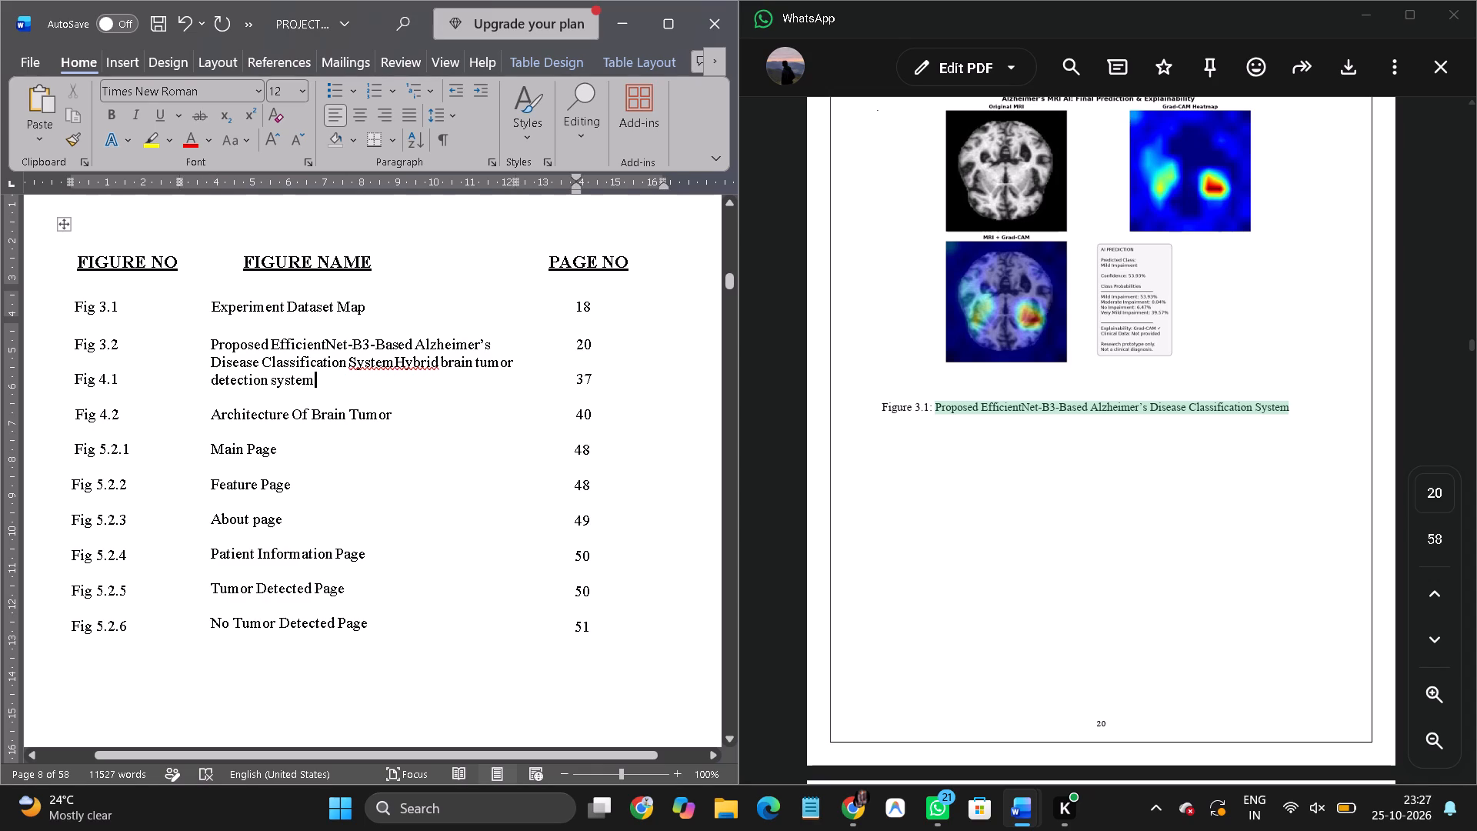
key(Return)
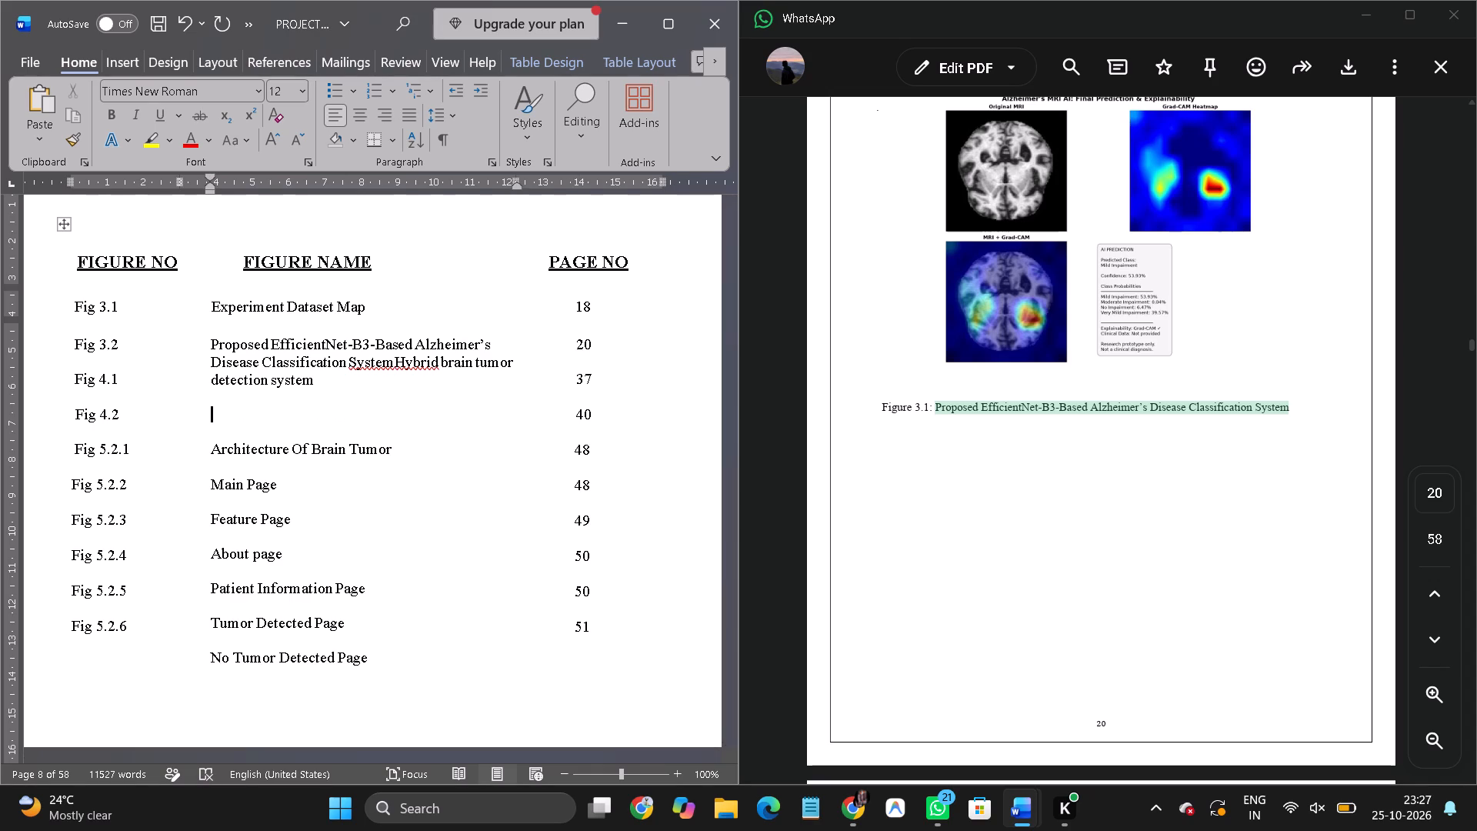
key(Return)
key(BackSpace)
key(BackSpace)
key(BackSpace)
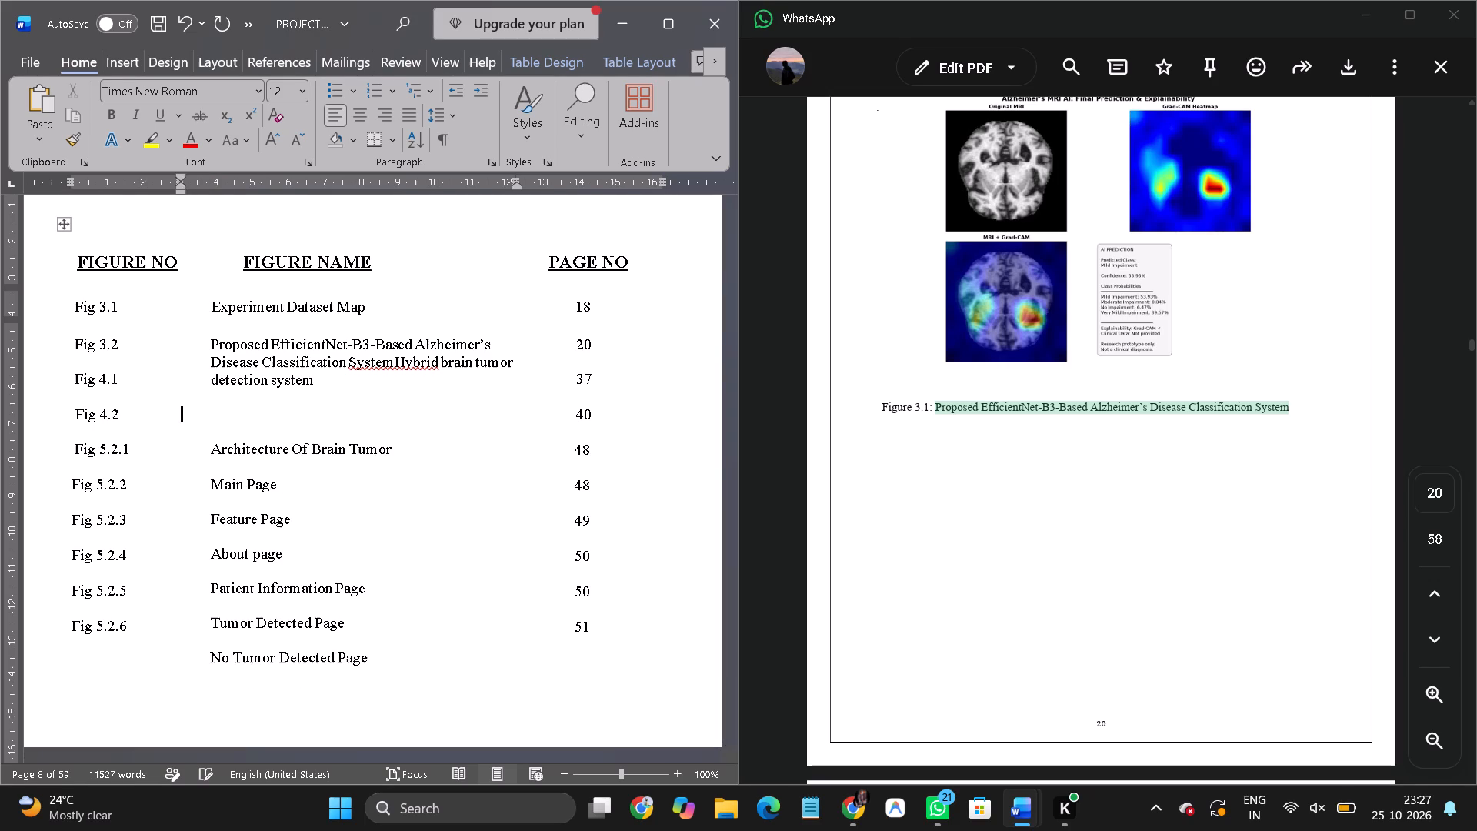
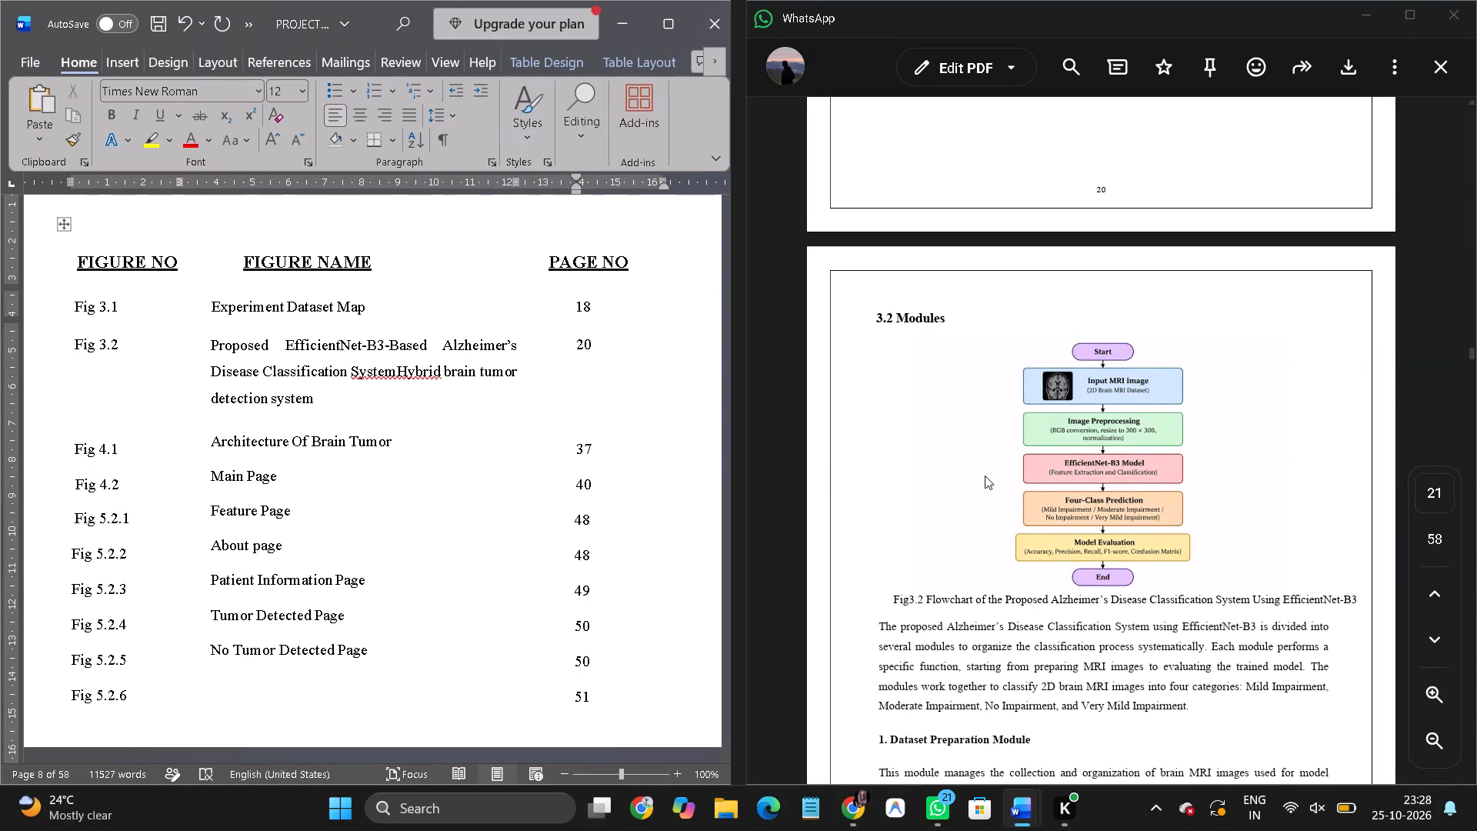
click(428, 461)
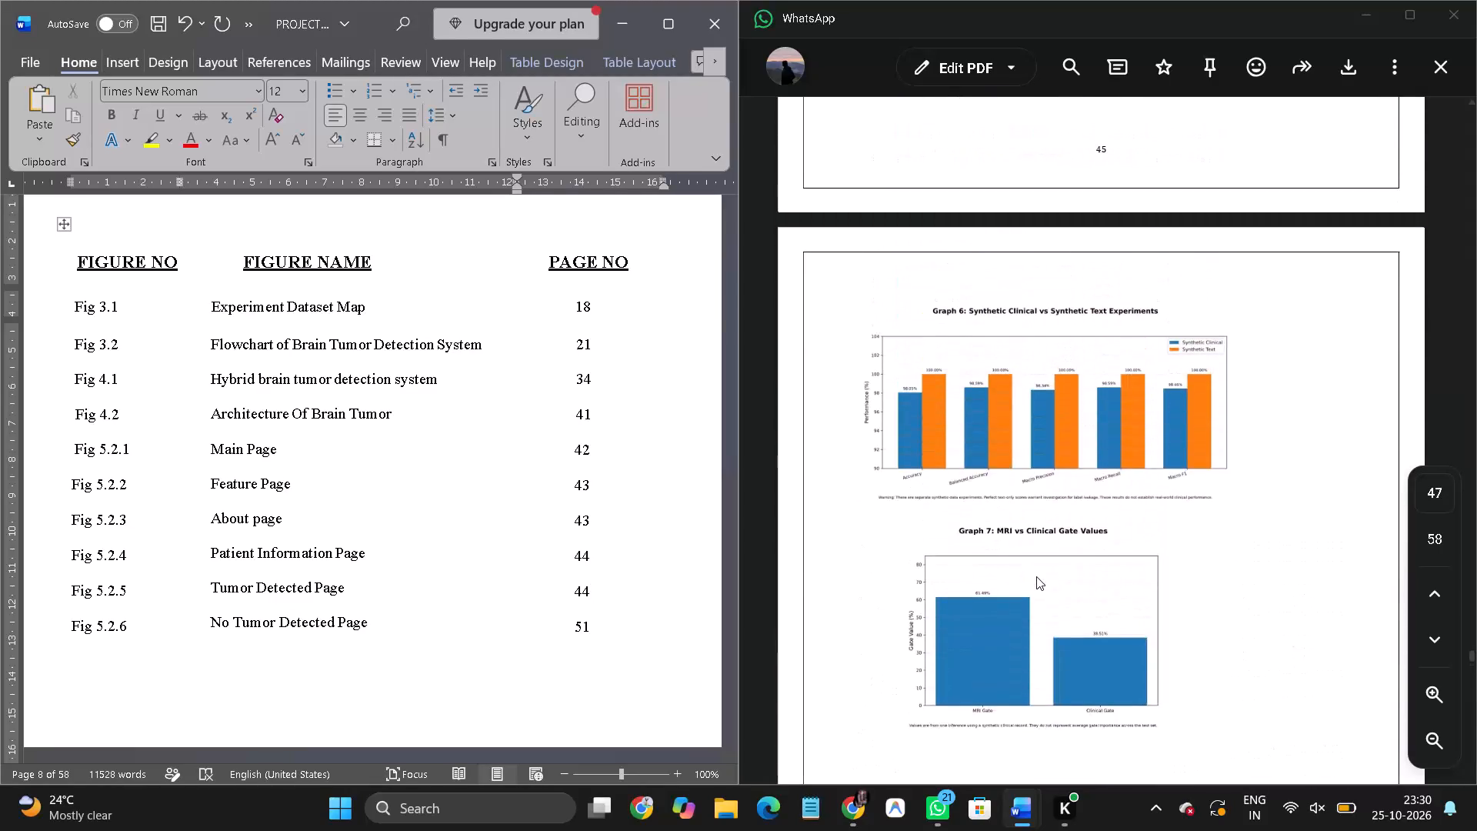
scroll(1036, 576, up, 2)
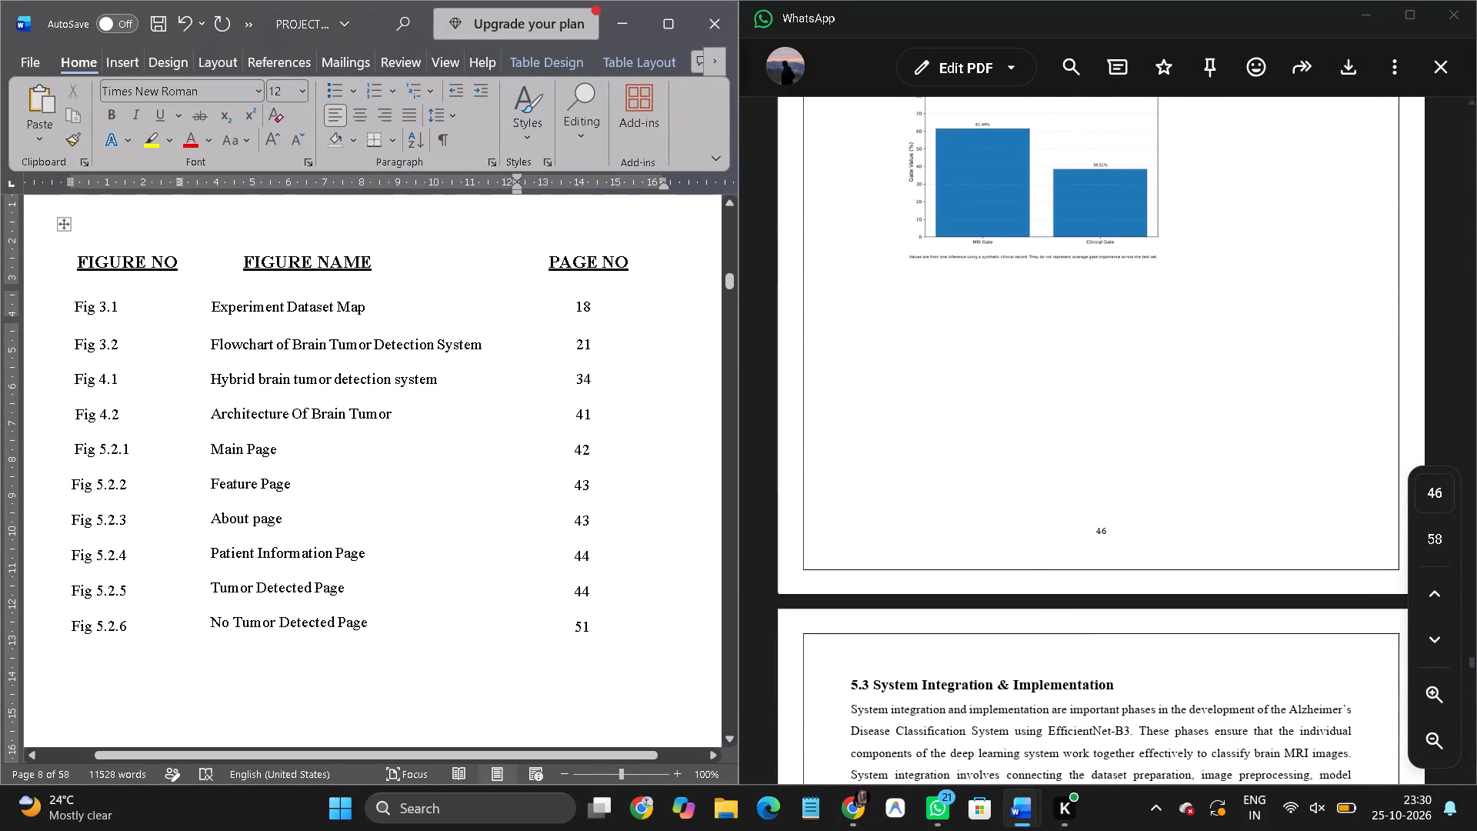
click(593, 624)
key(BackSpace)
key(BackSpace)
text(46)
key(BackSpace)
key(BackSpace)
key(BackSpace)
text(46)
Go to the list of tables that follows the list of figures in the Word report.
click(378, 585)
scroll(378, 585, down, 1)
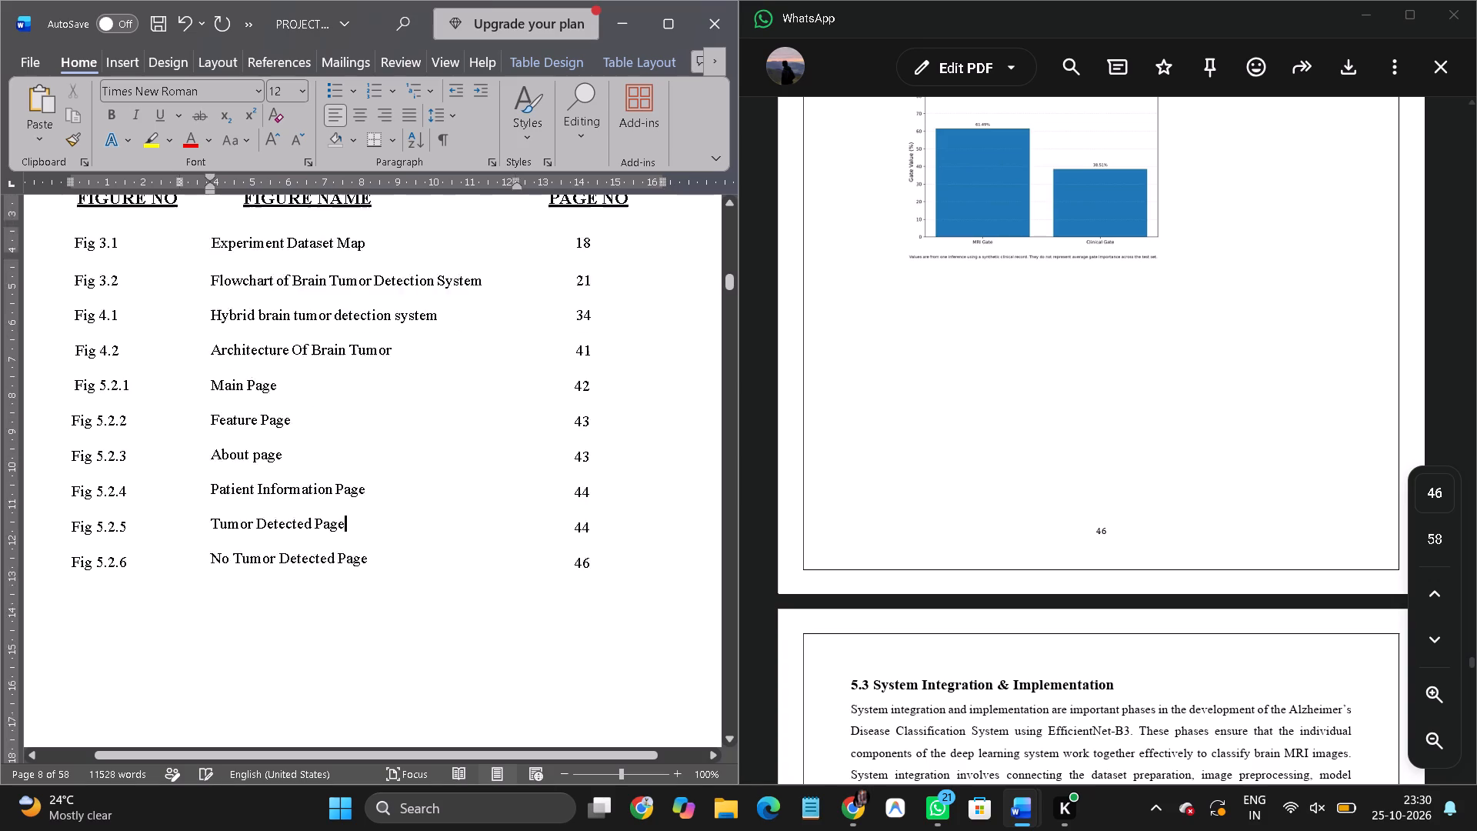
scroll(378, 585, down, 6)
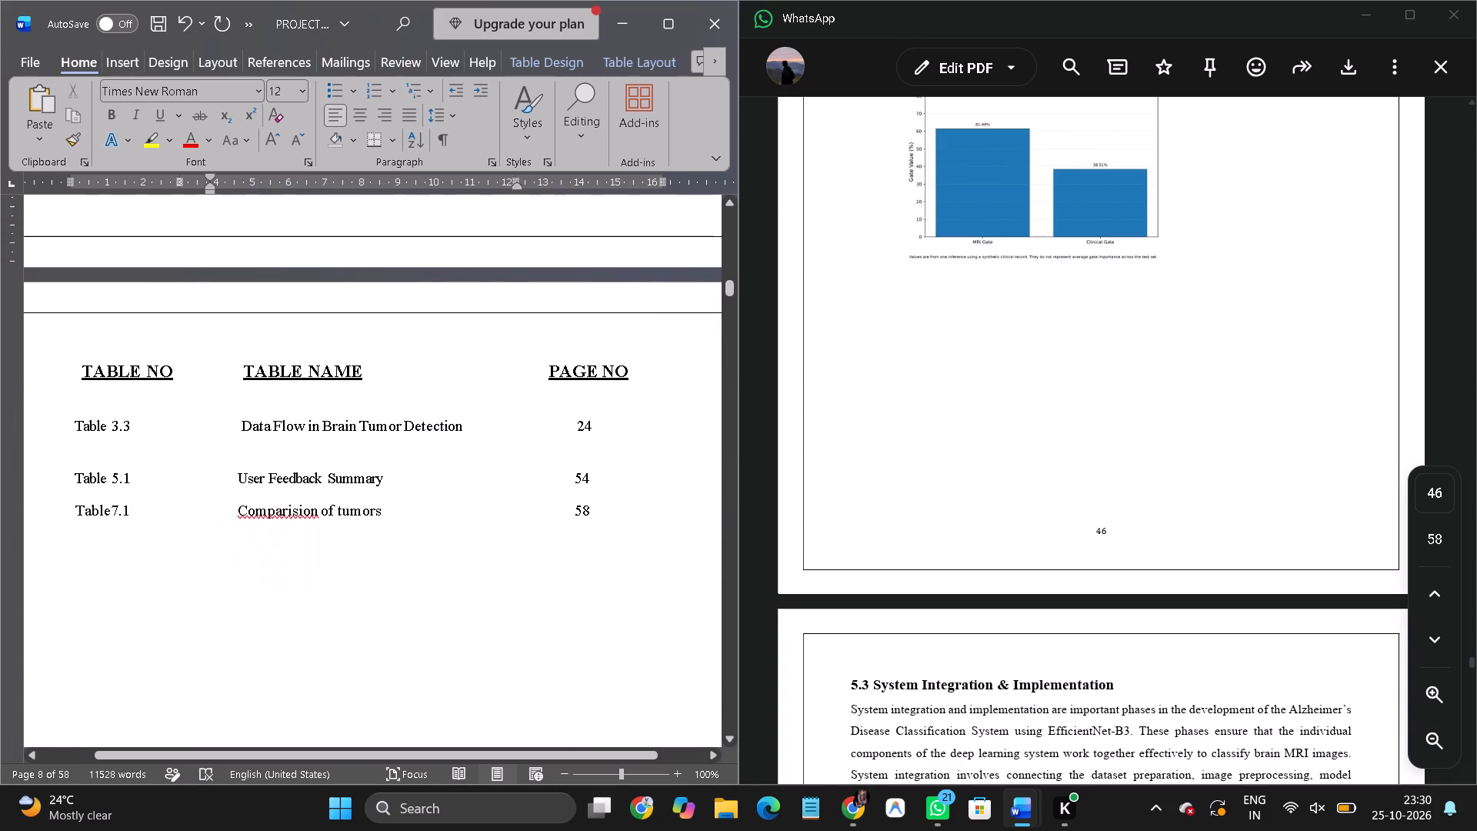
Set the page number of the Table 3.3 entry to 18, matching the Experiment Dataset Map's page in the PDF.
scroll(878, 492, up, 7)
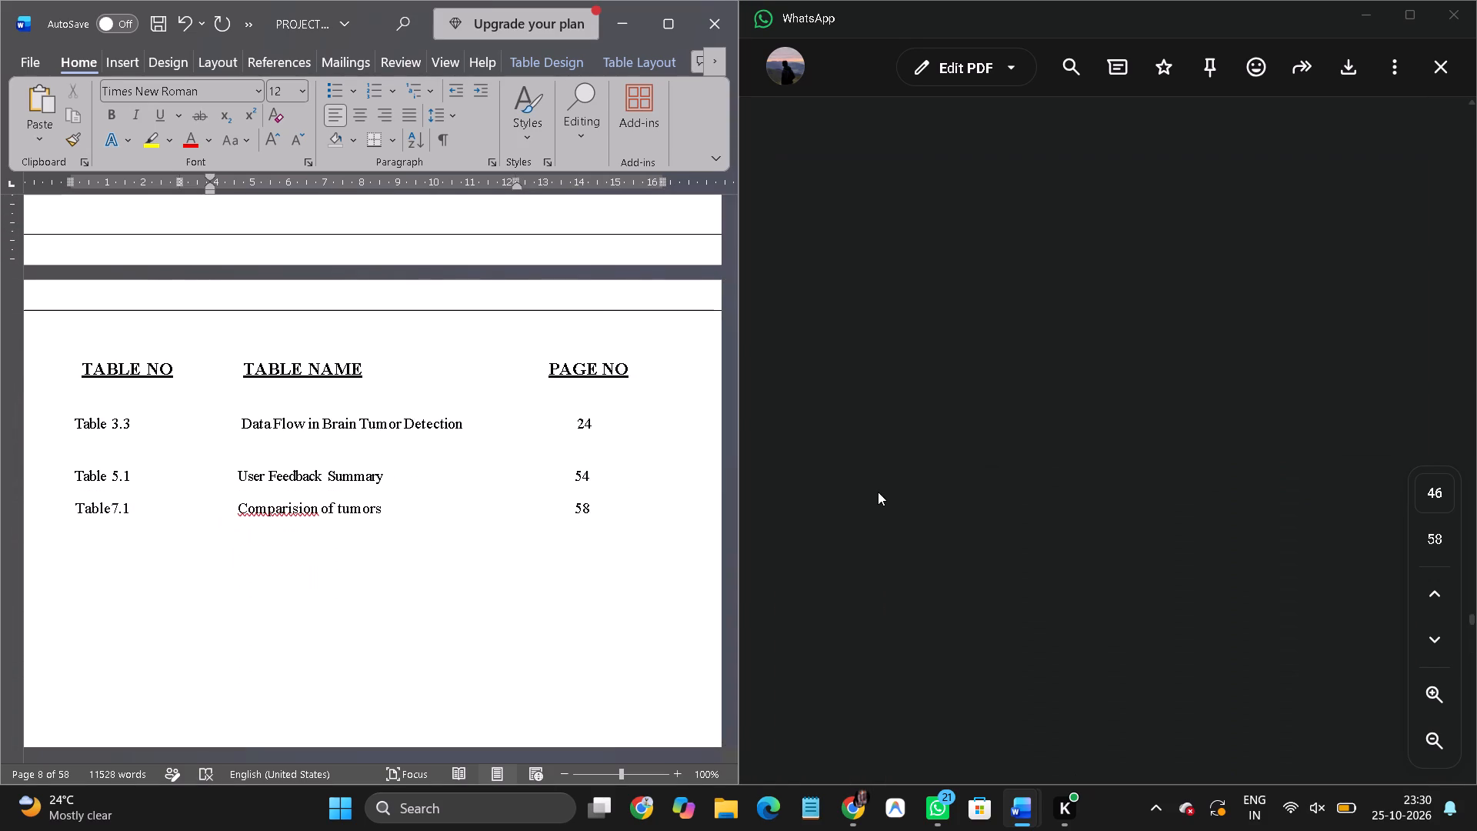
scroll(878, 492, up, 17)
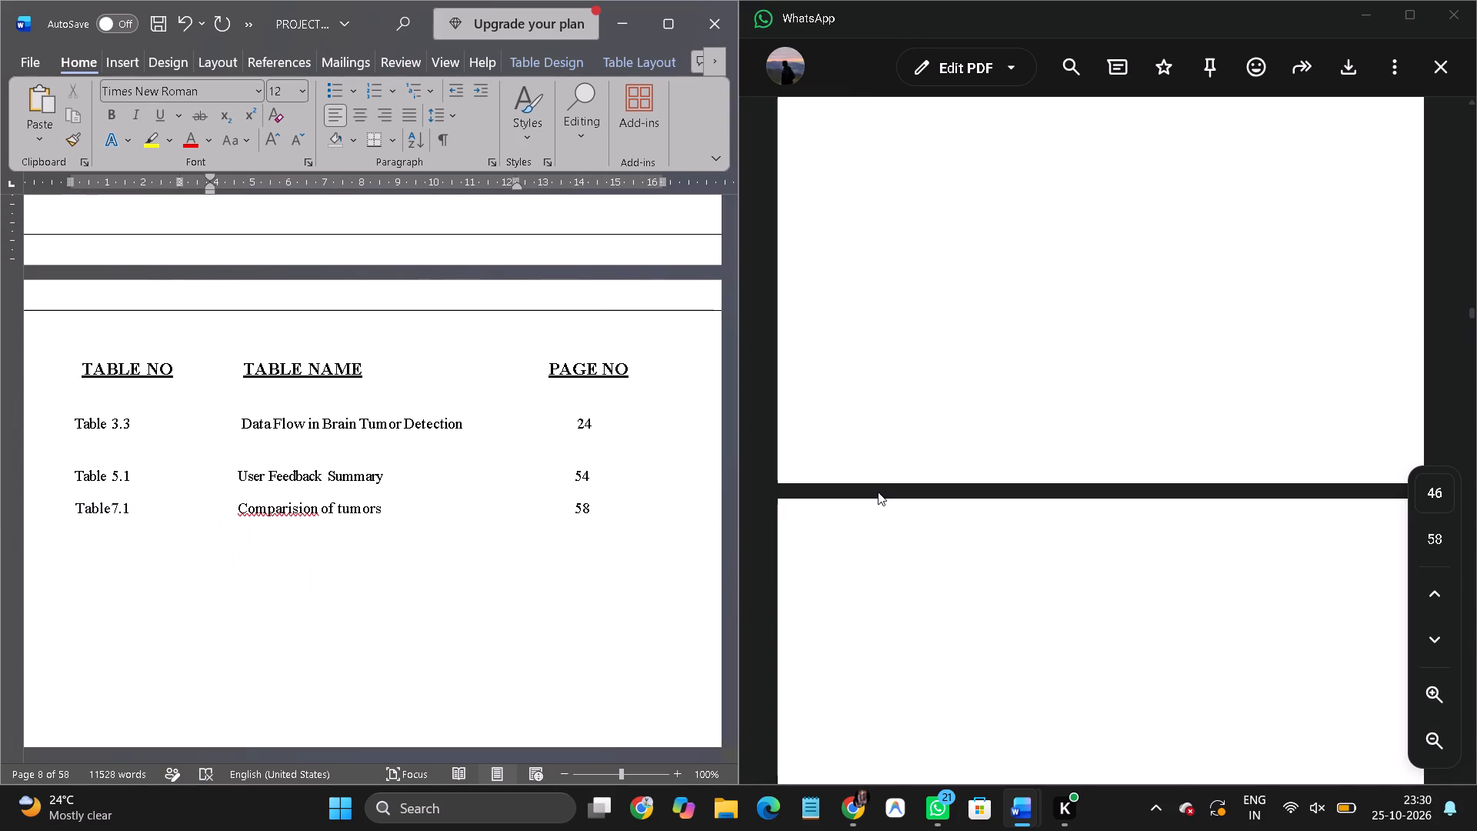
scroll(878, 492, up, 3)
scroll(878, 492, down, 2)
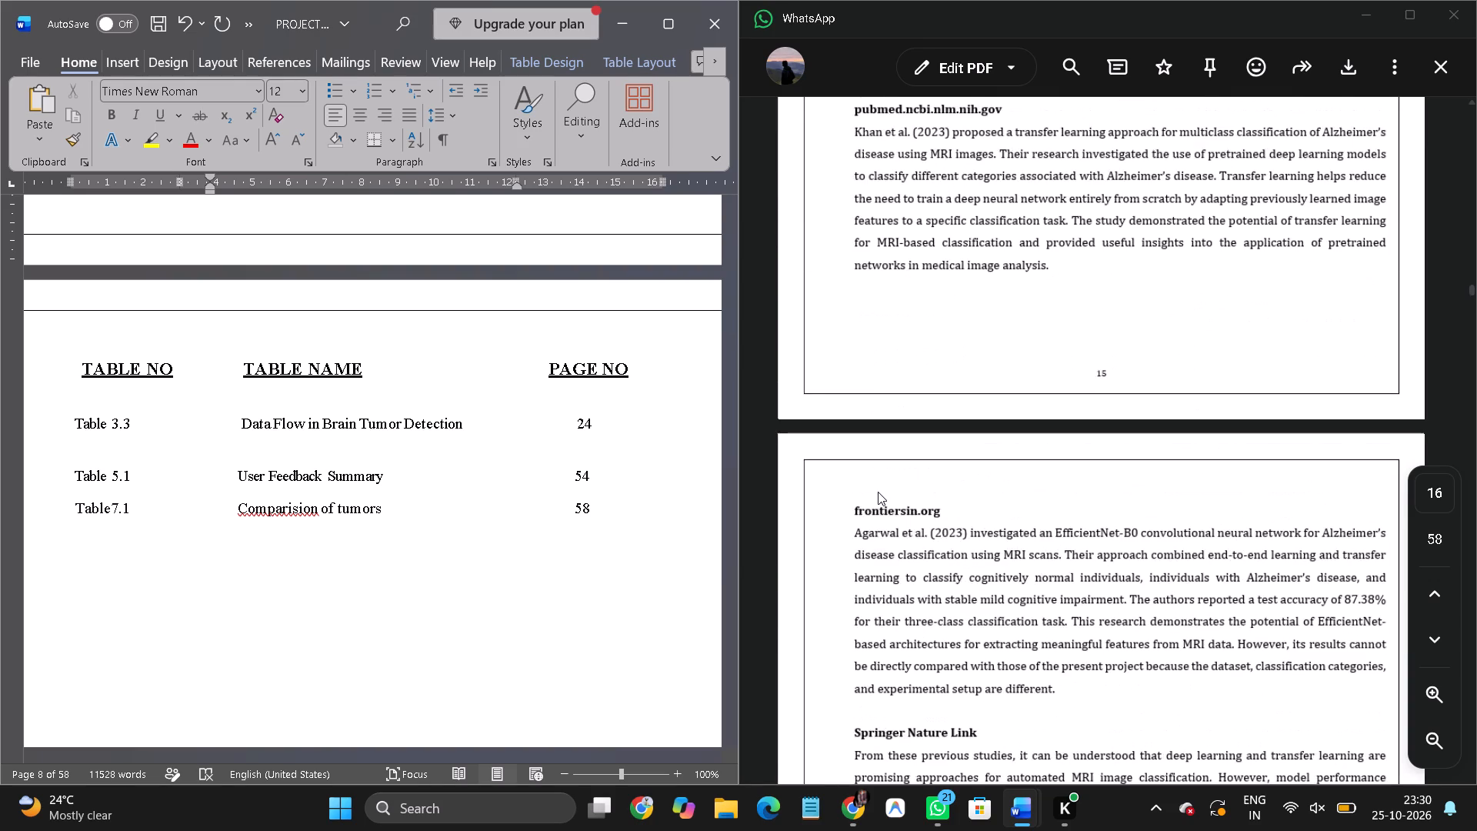
scroll(878, 492, down, 2)
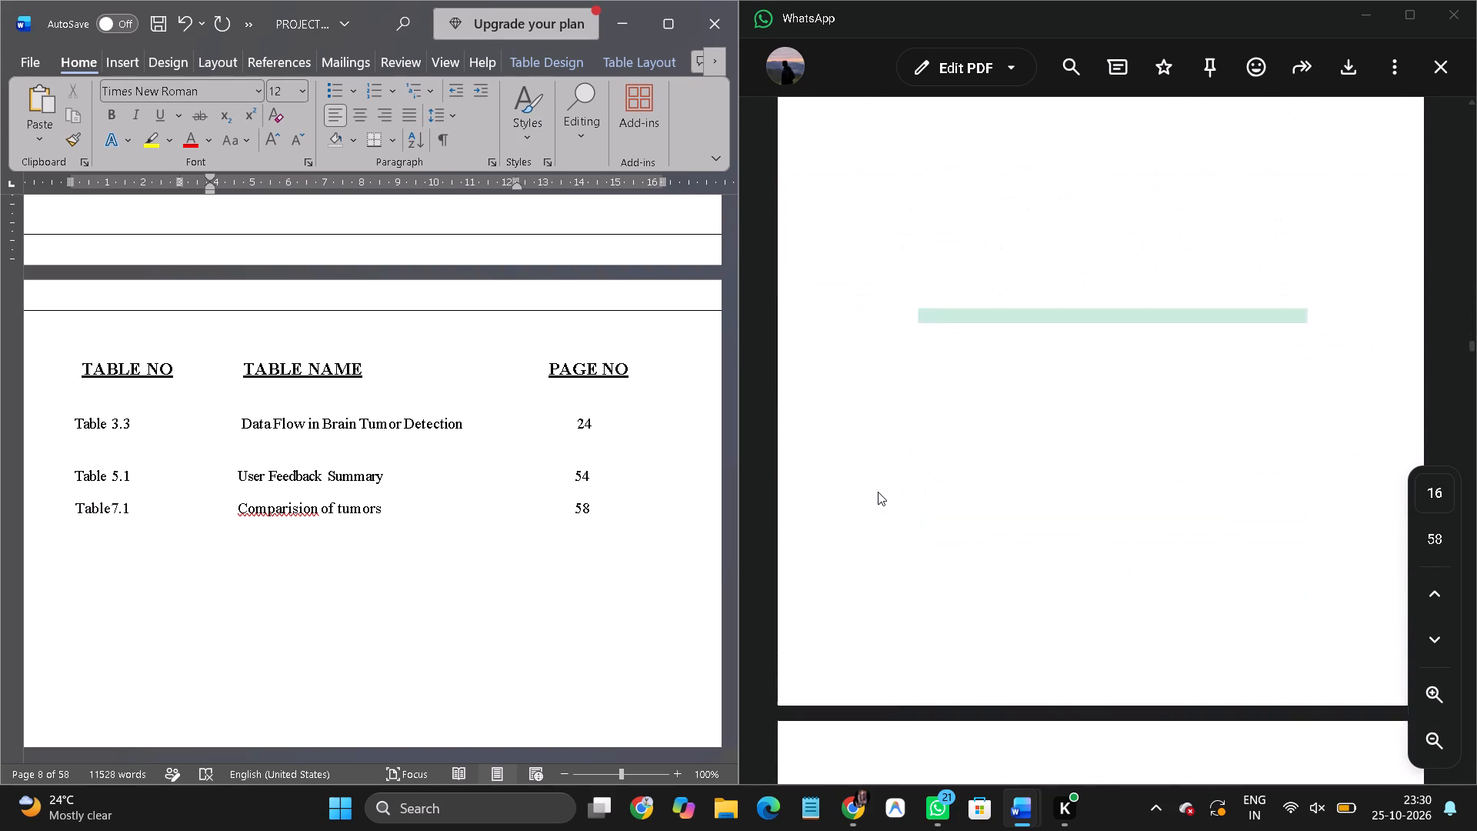
scroll(878, 492, up, 7)
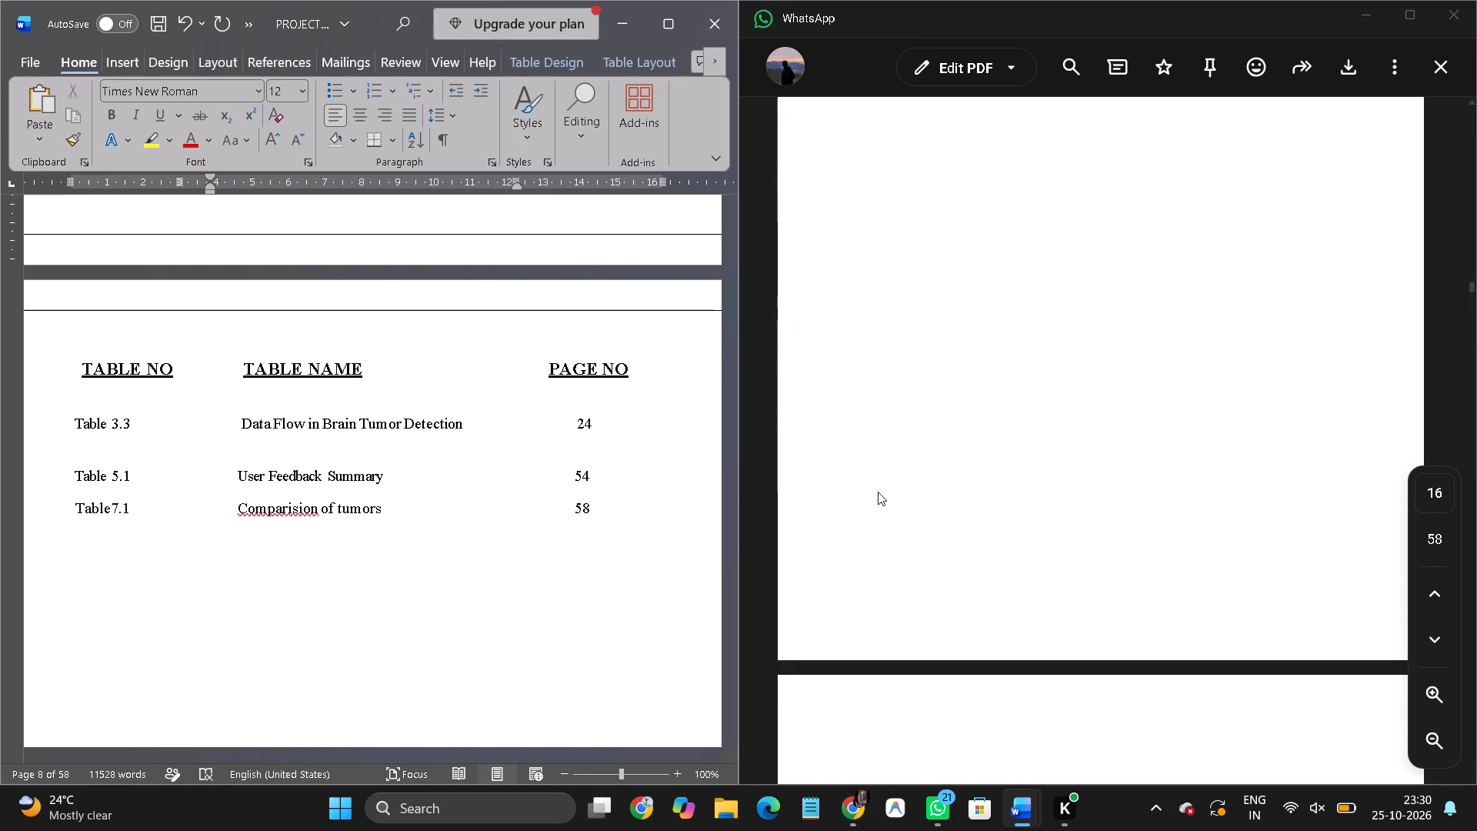
scroll(878, 492, up, 4)
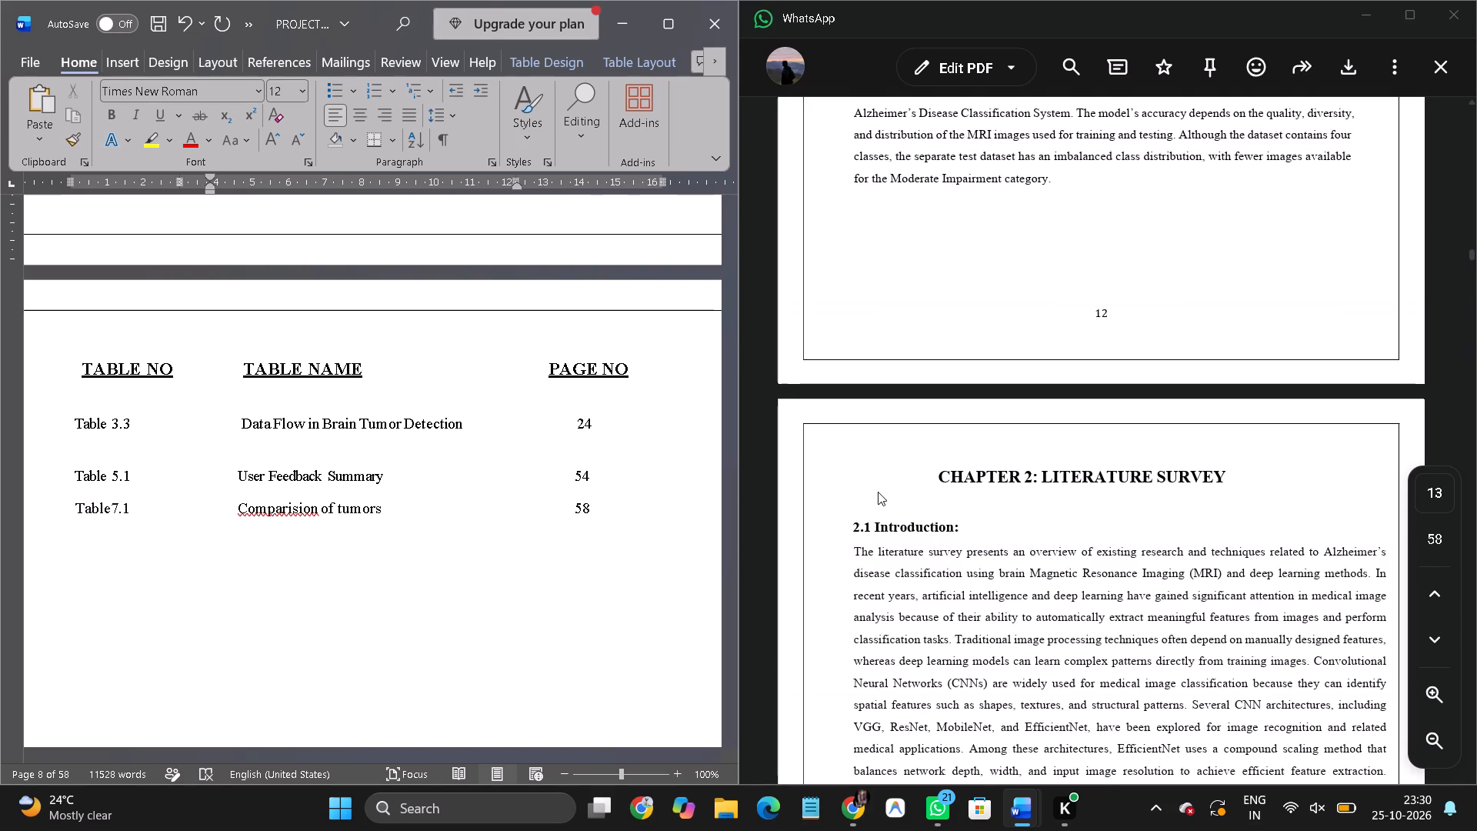
scroll(878, 492, up, 6)
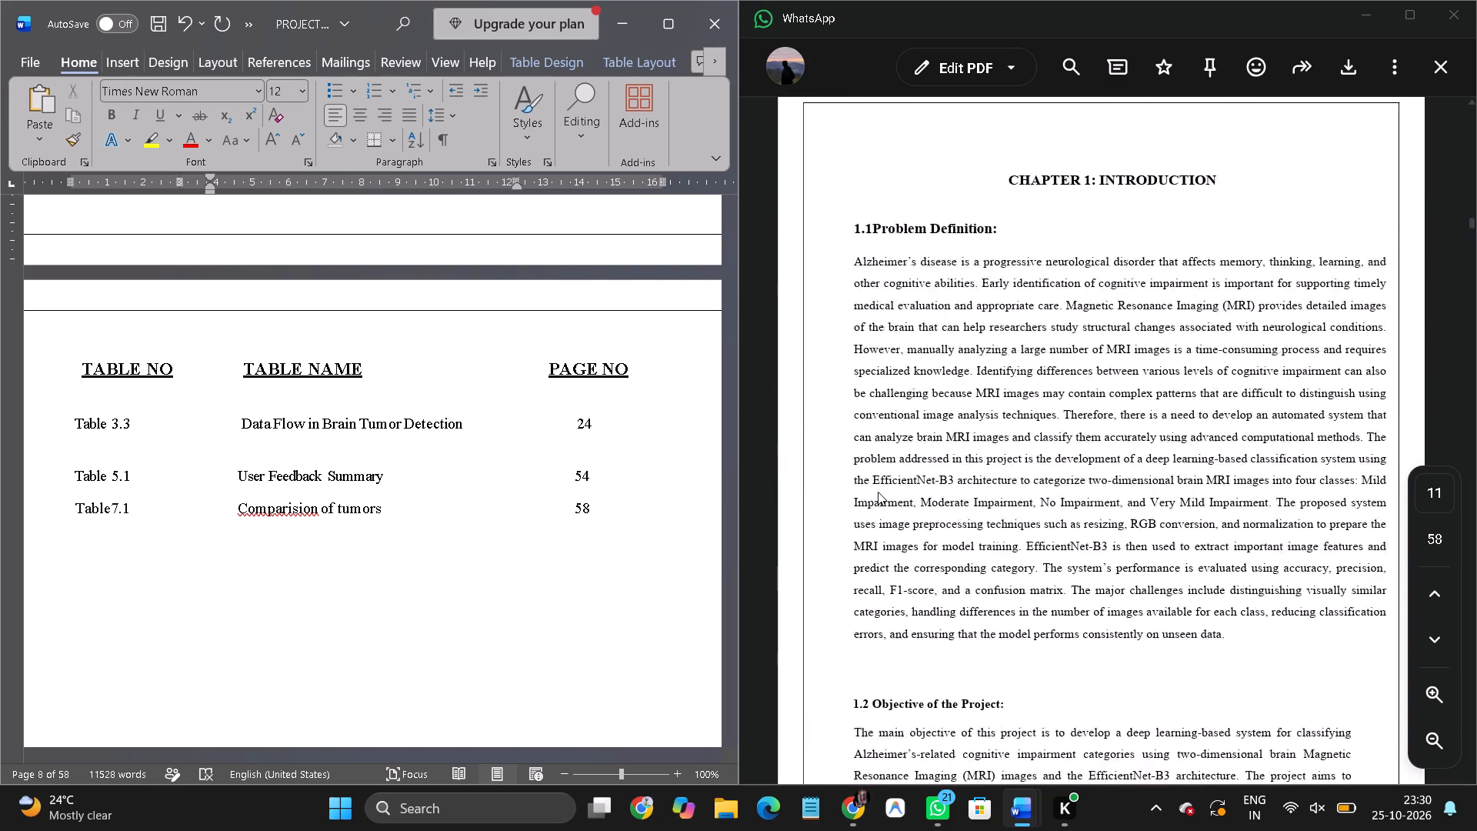
scroll(878, 492, up, 2)
scroll(878, 492, down, 2)
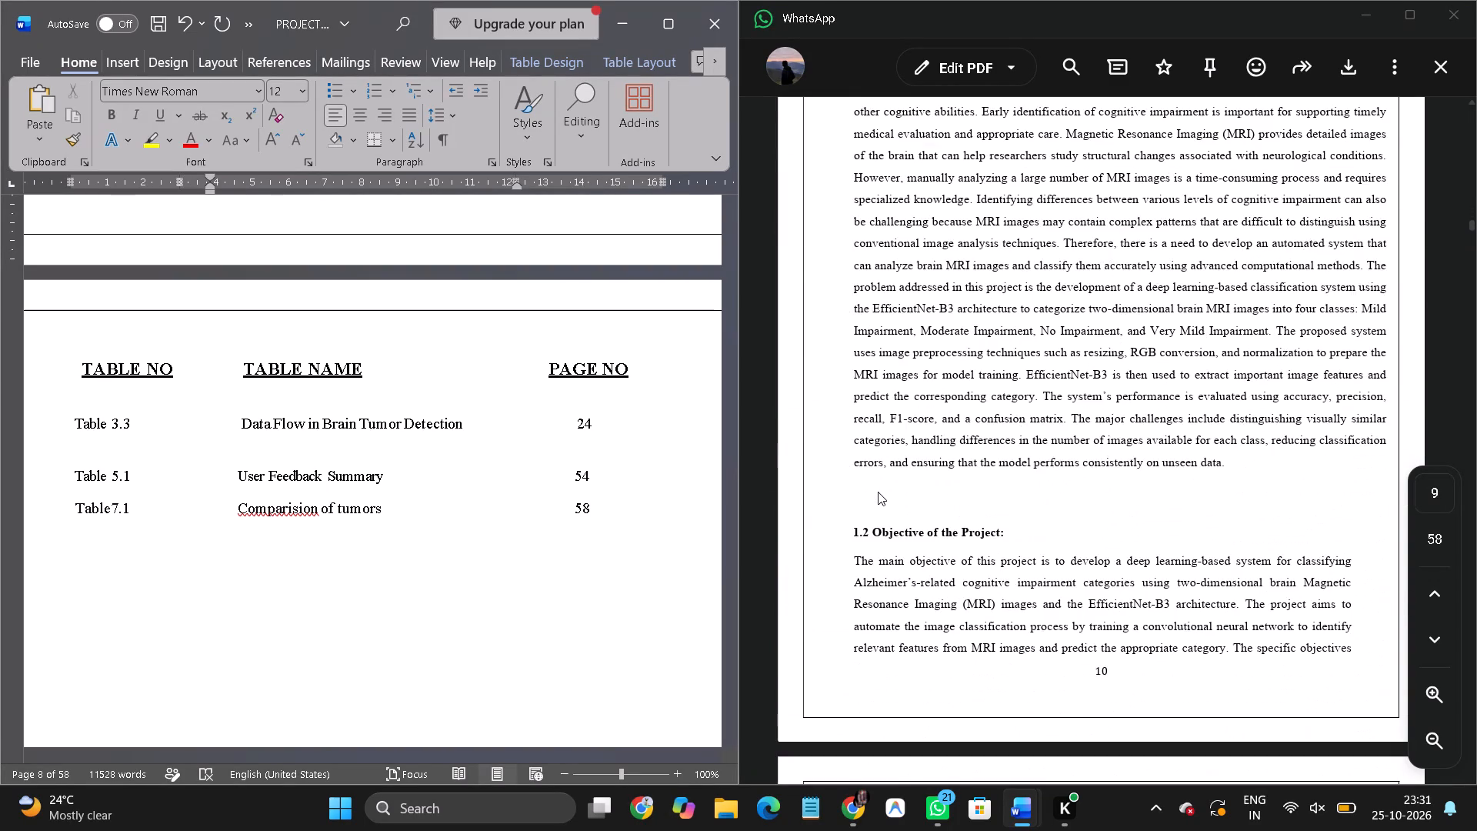
scroll(878, 492, down, 5)
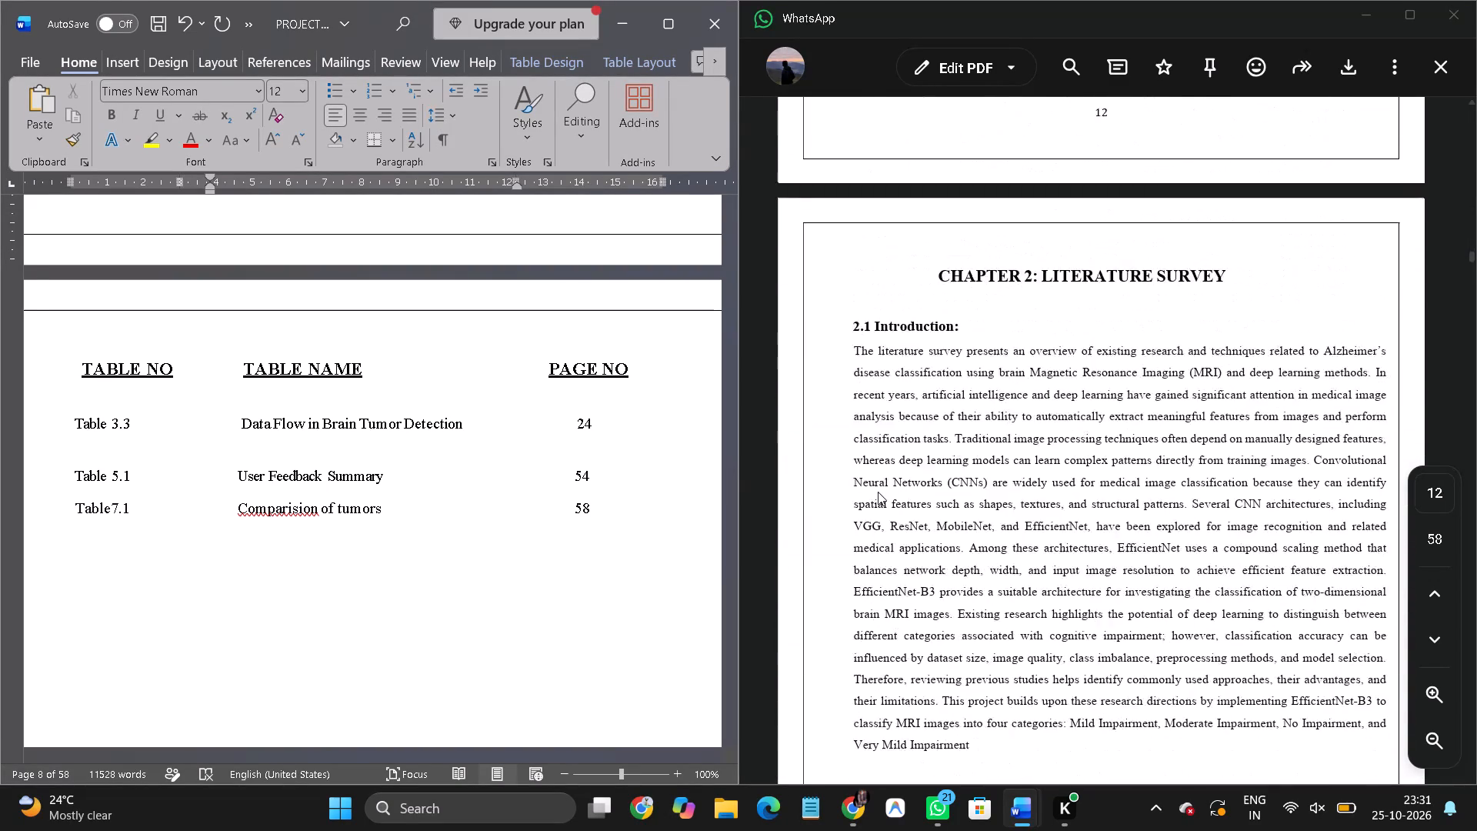
scroll(878, 492, down, 6)
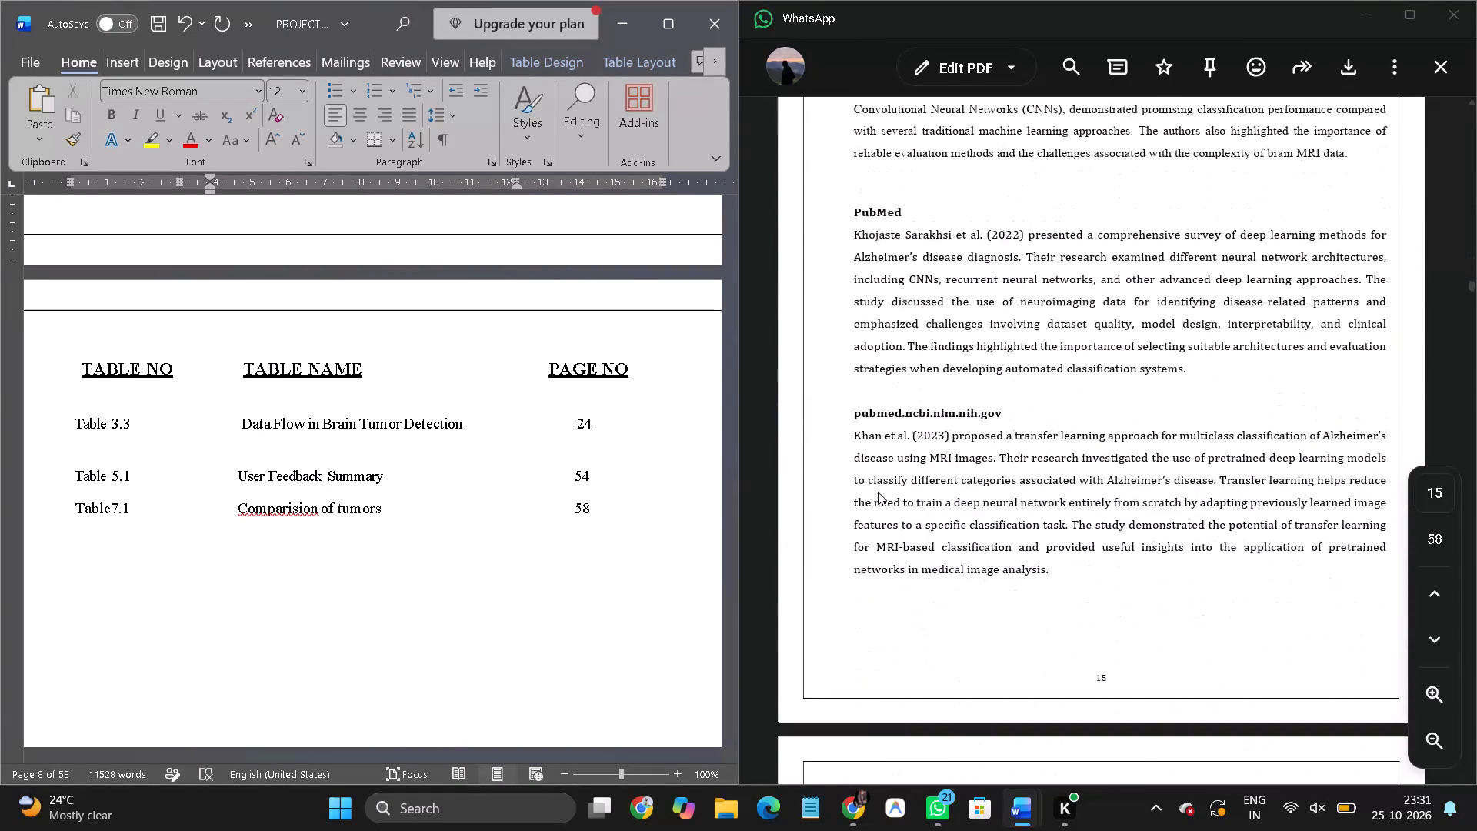
scroll(878, 492, down, 6)
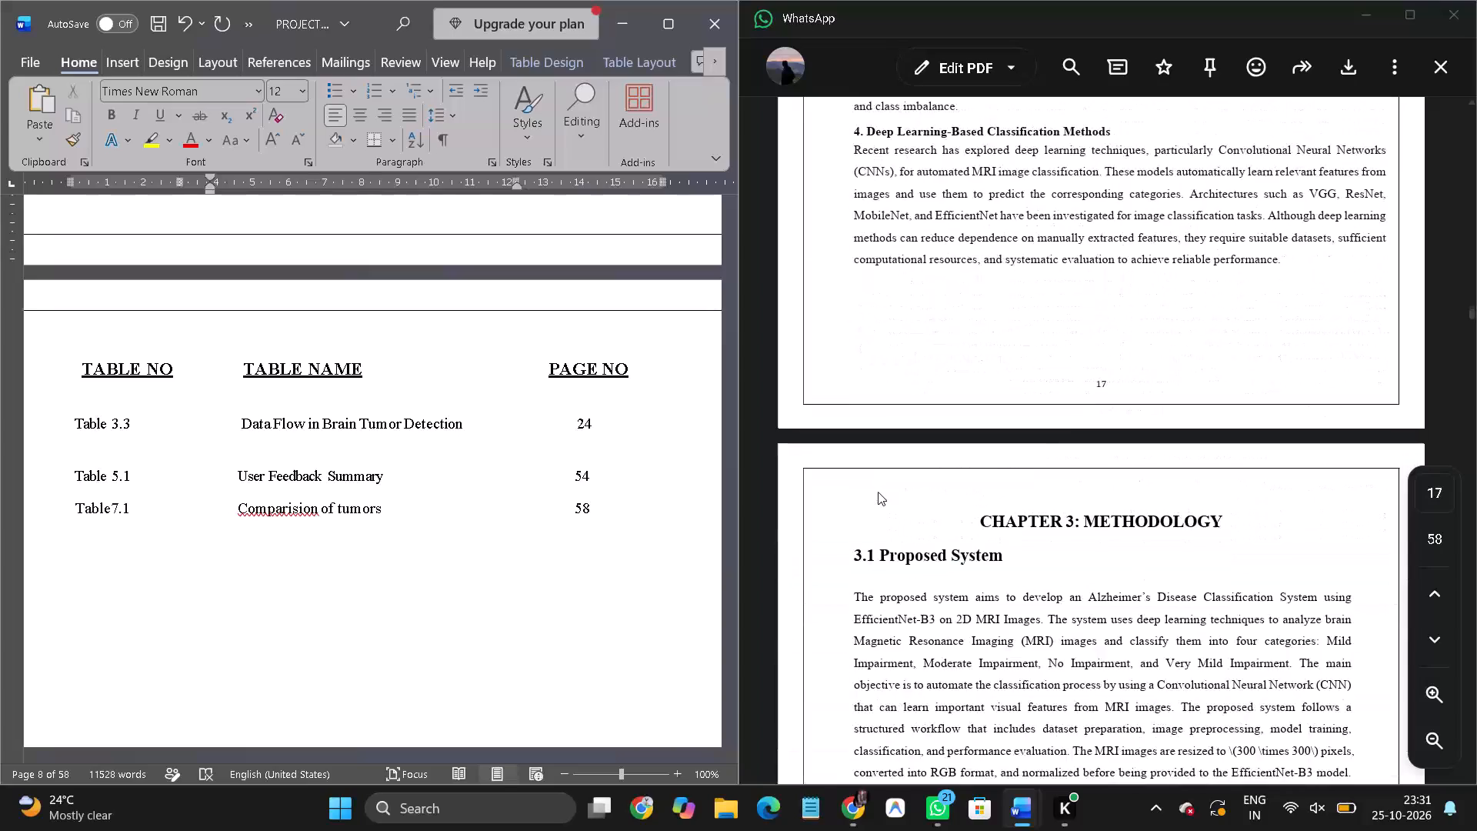
scroll(878, 492, down, 2)
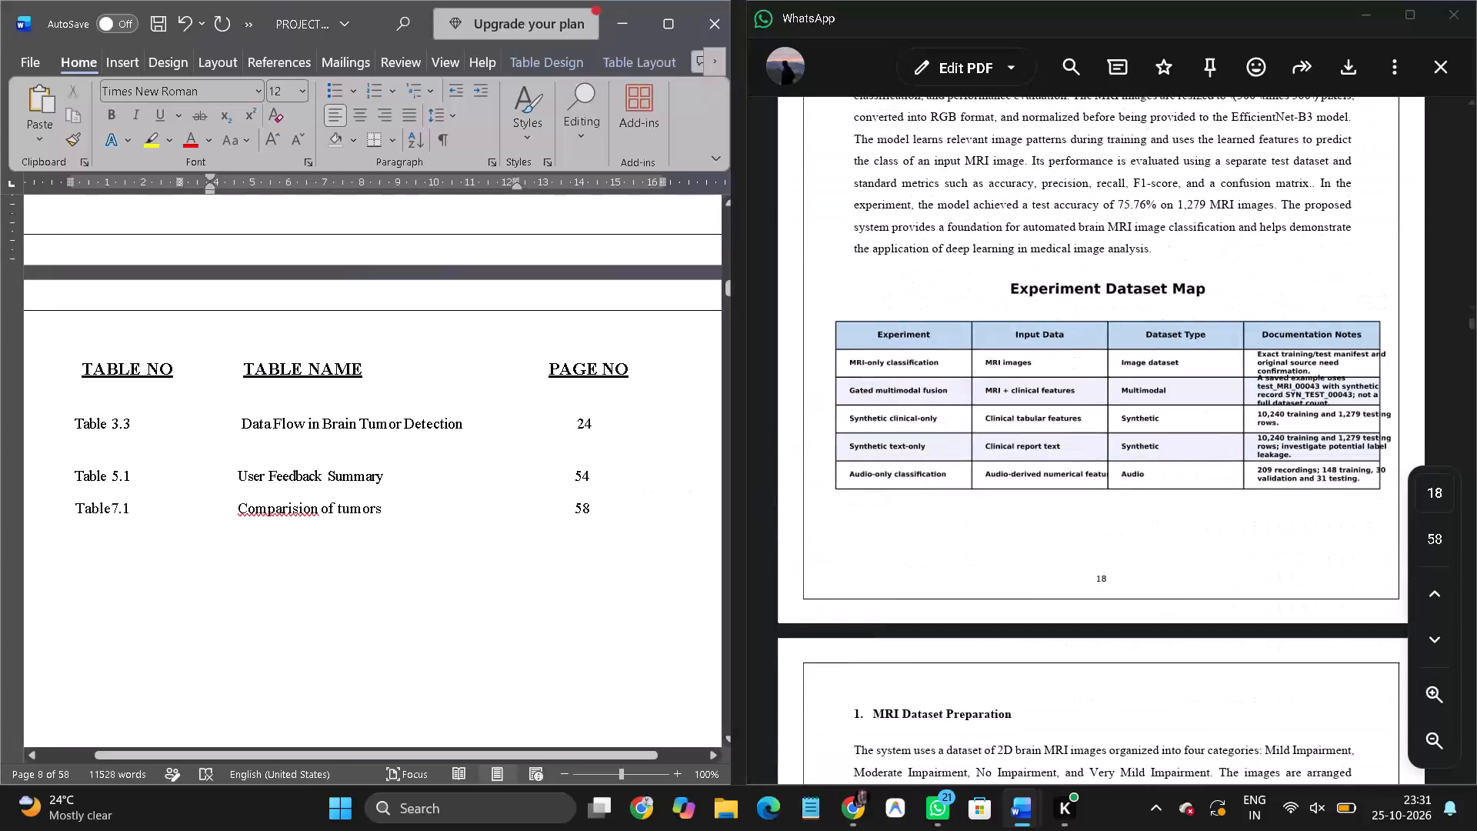
click(594, 429)
key(BackSpace)
key(BackSpace)
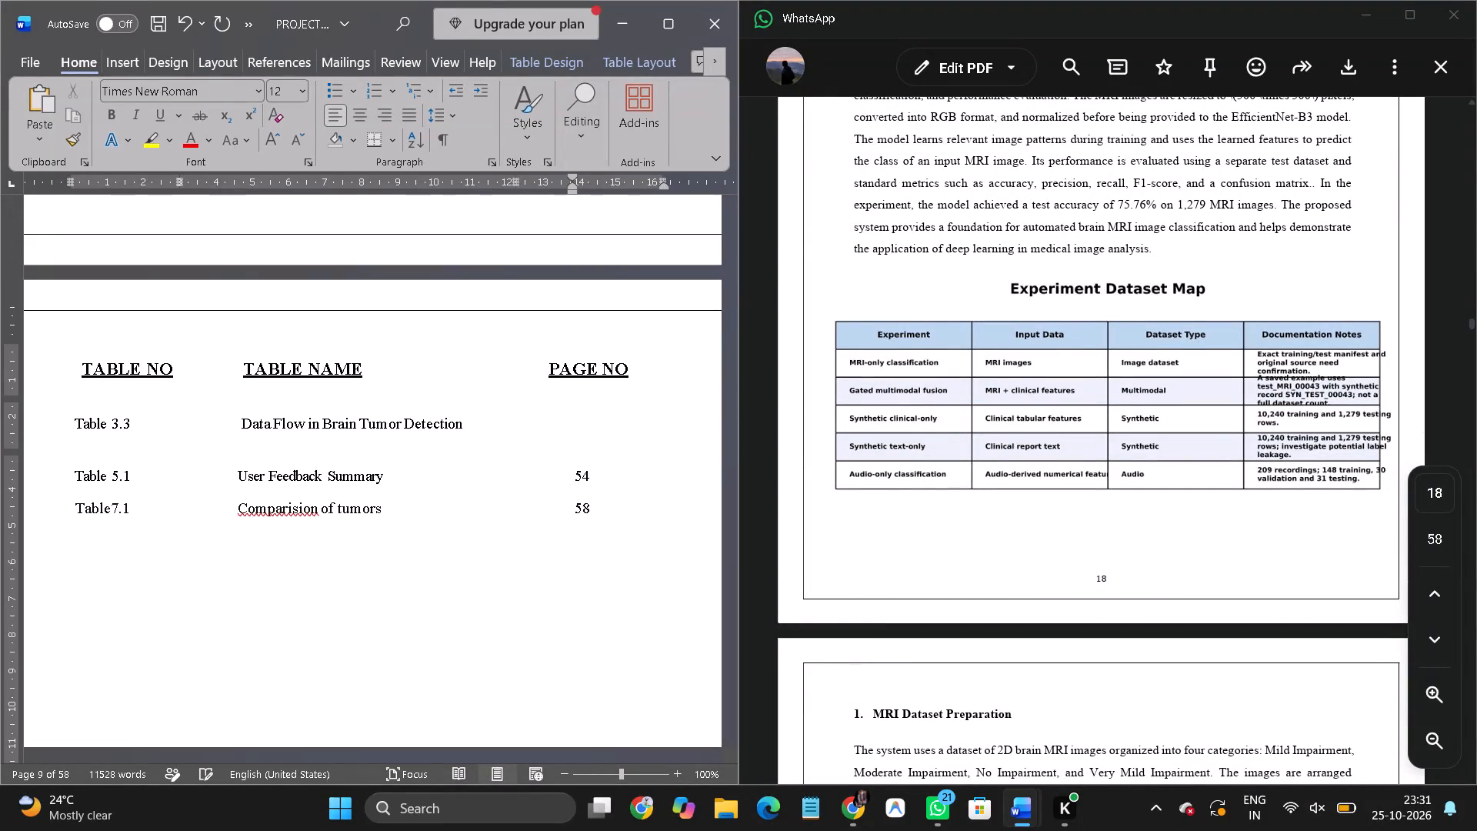
text(16)
key(BackSpace)
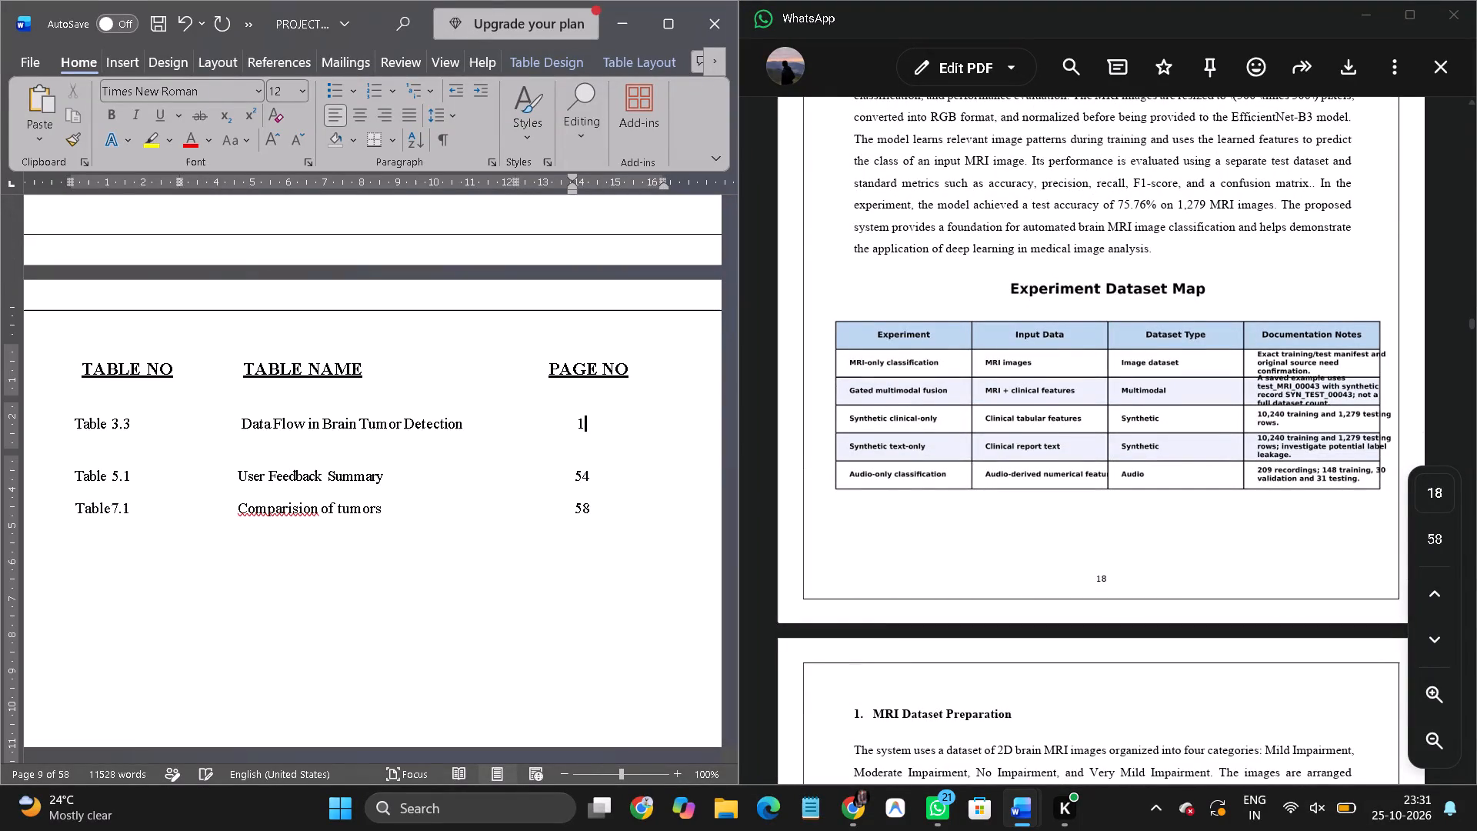
key(8)
Check the first entries in the list of figures against the figure captions and page numbers in the PDF's methodology chapter.
scroll(996, 467, down, 1)
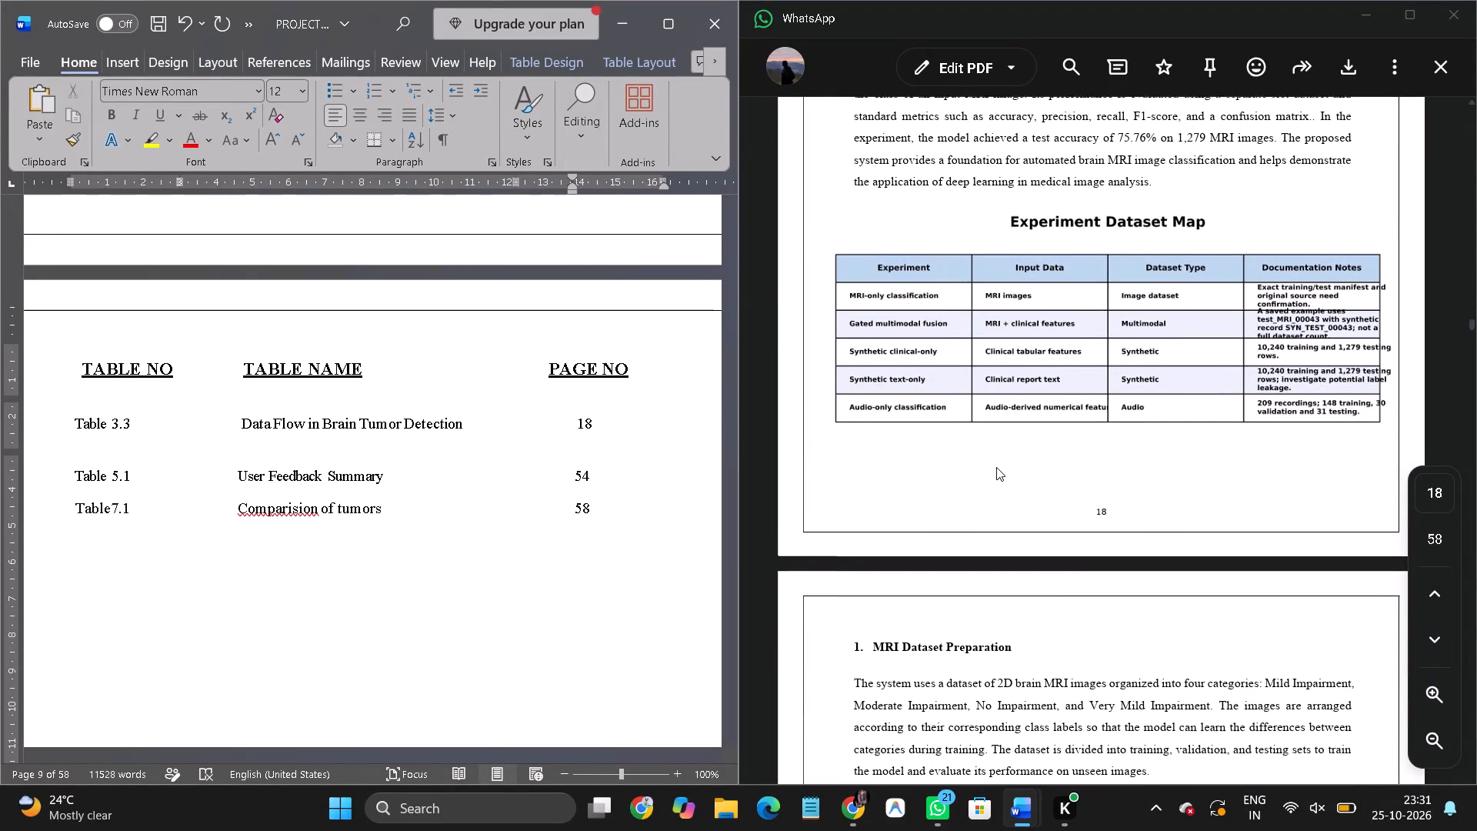
scroll(996, 467, down, 1)
scroll(615, 463, up, 1)
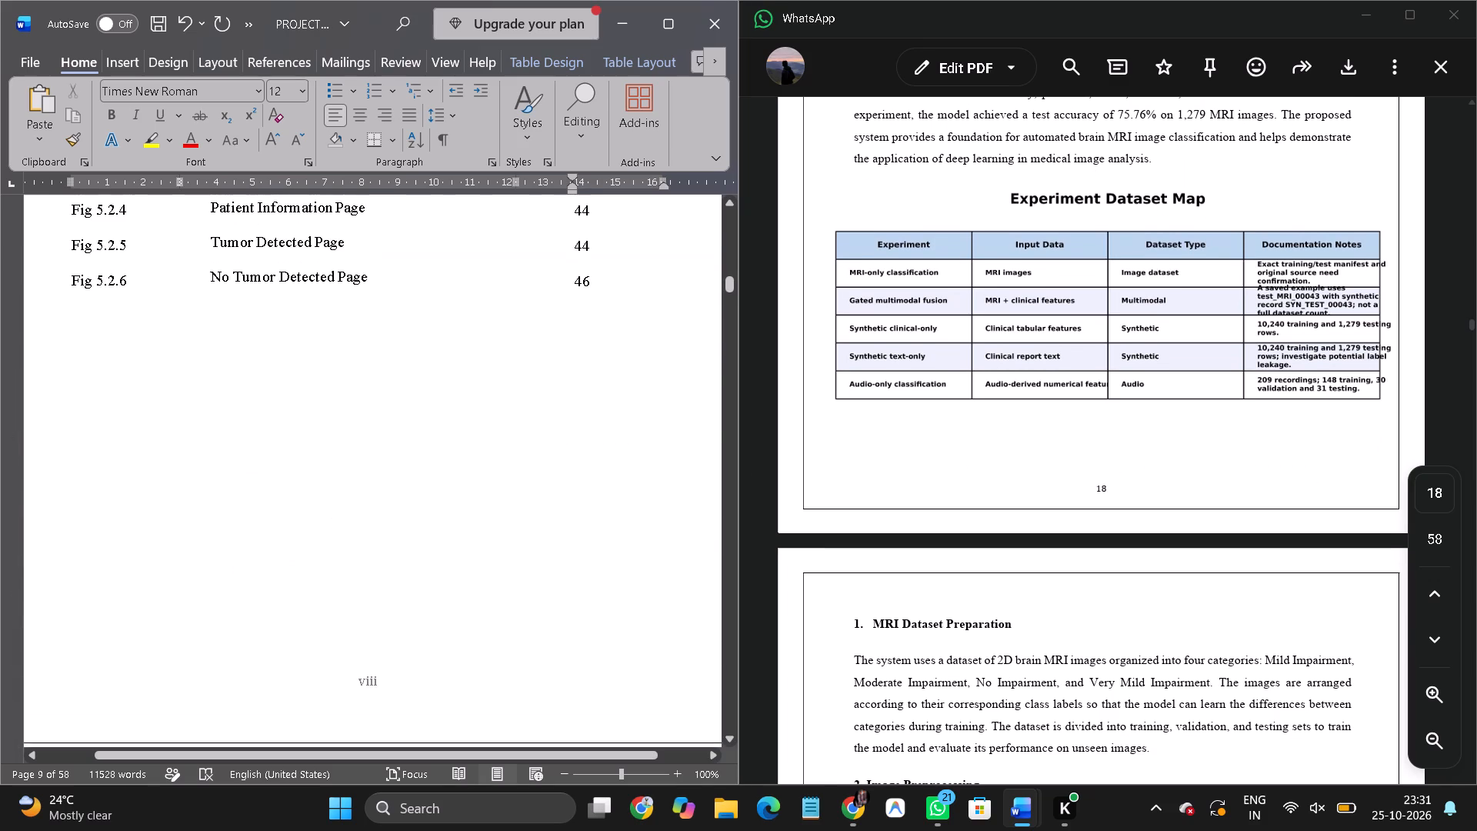
scroll(615, 463, up, 2)
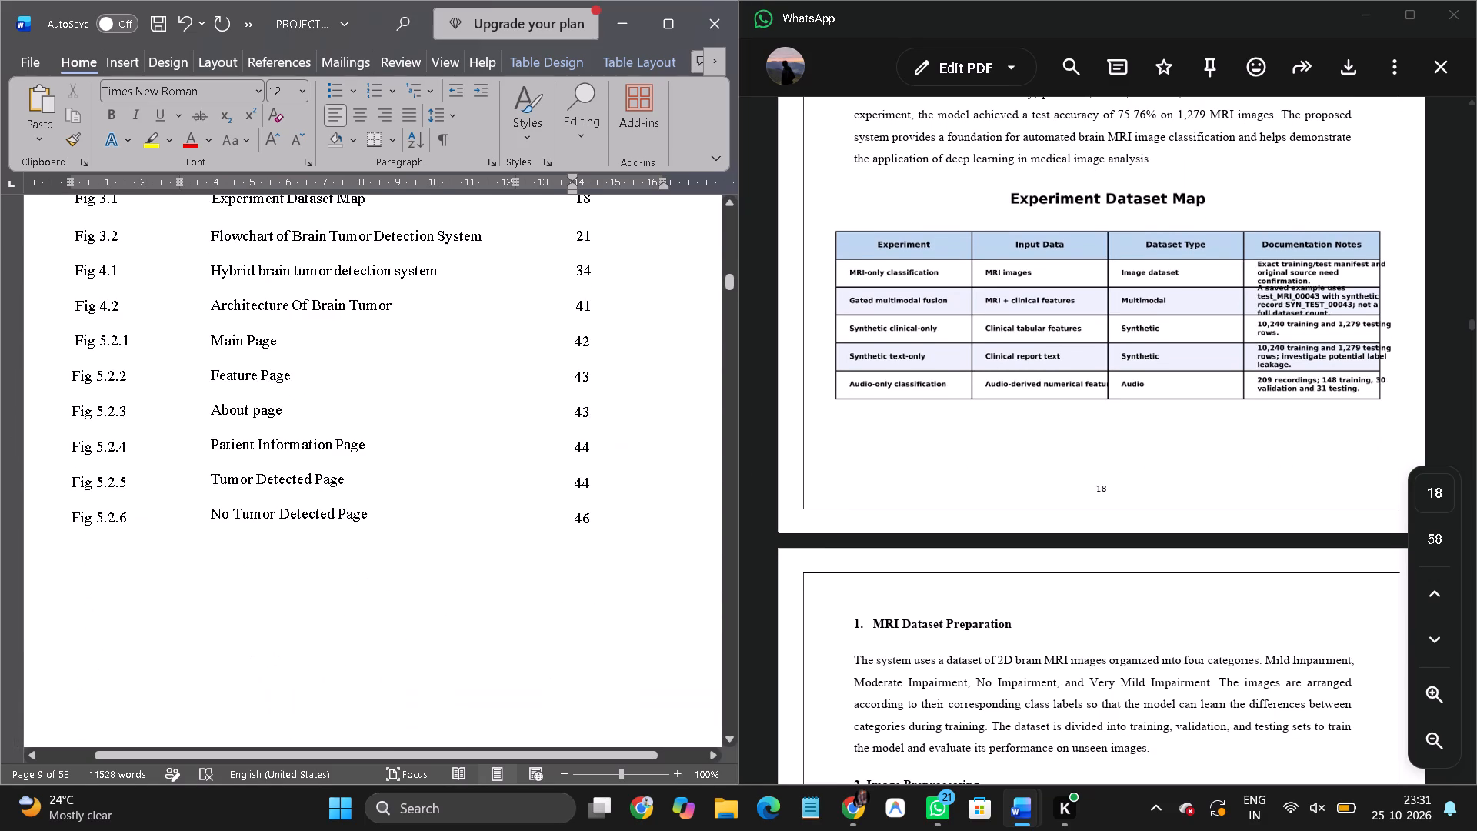
scroll(615, 463, up, 2)
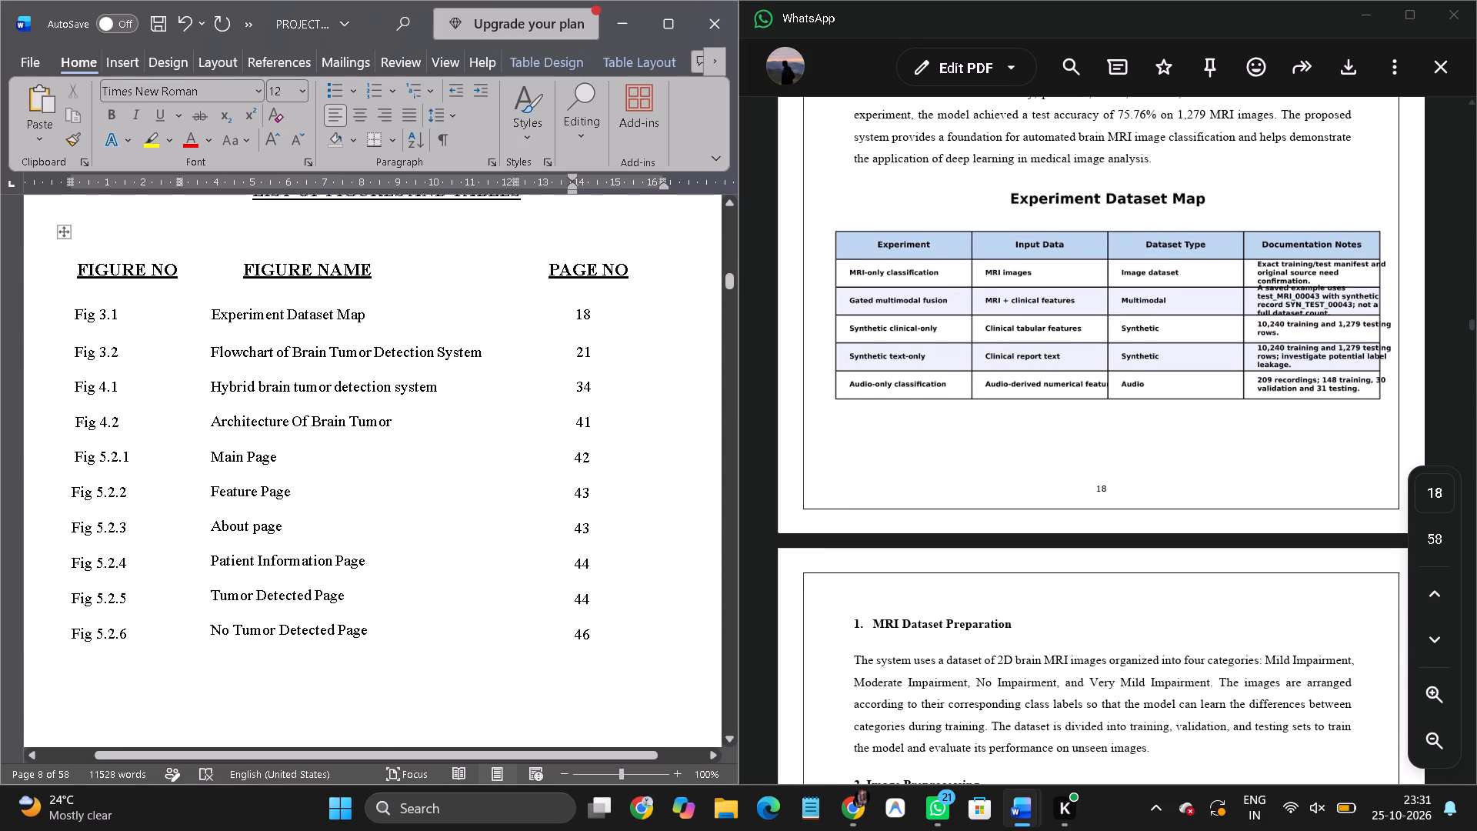
click(595, 312)
scroll(1124, 422, down, 3)
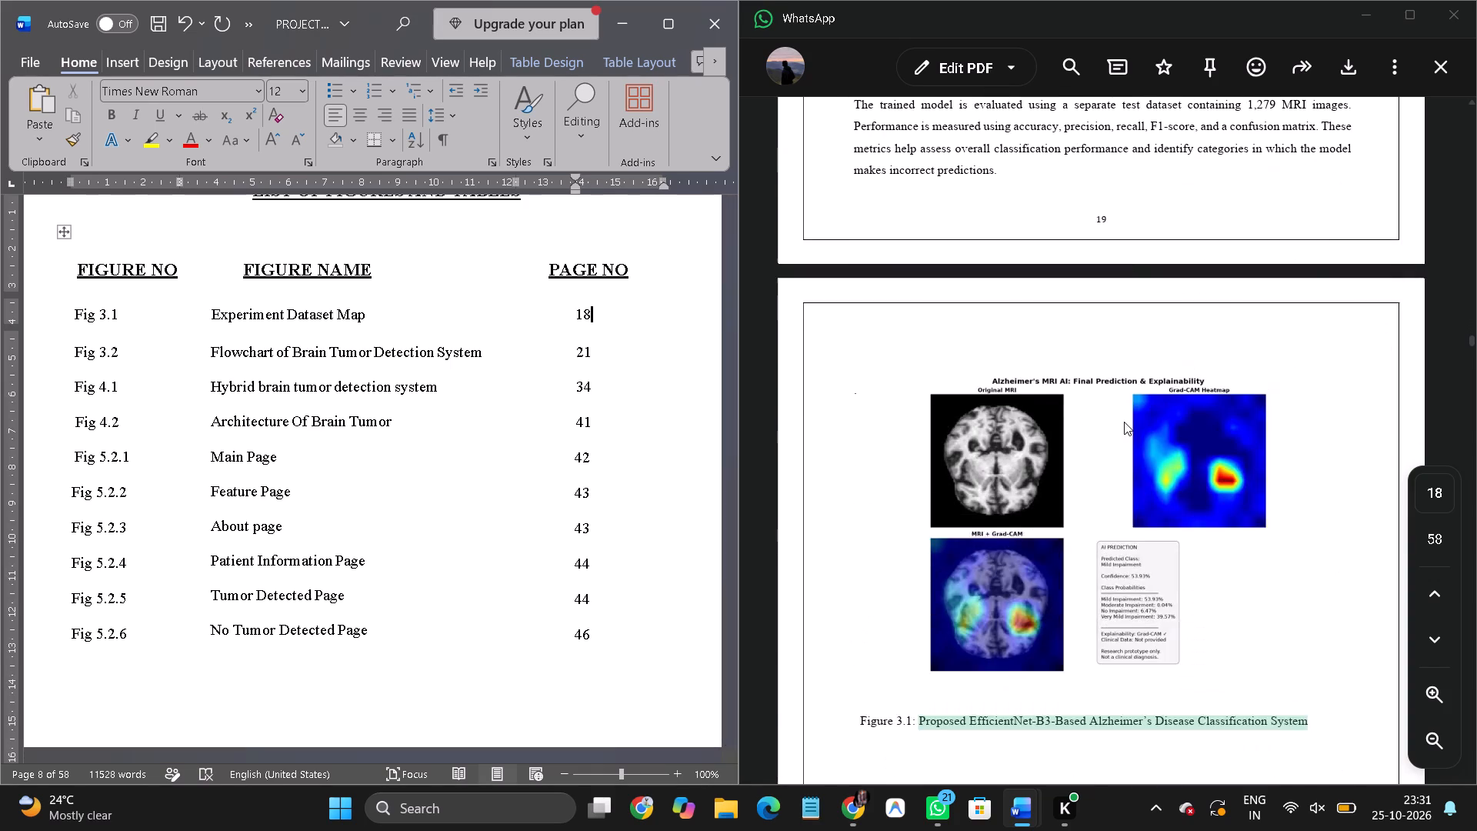
scroll(1124, 422, down, 1)
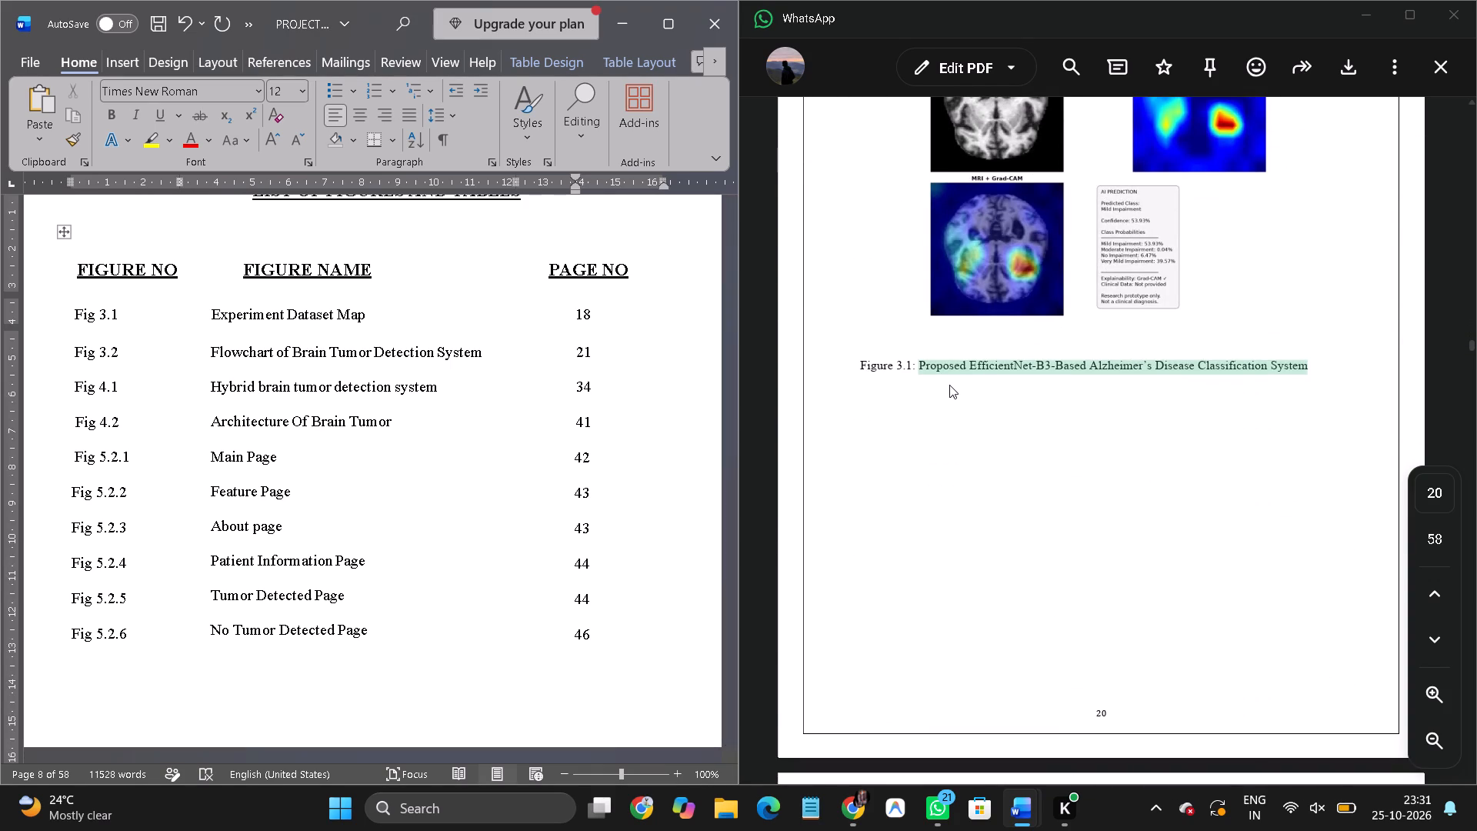
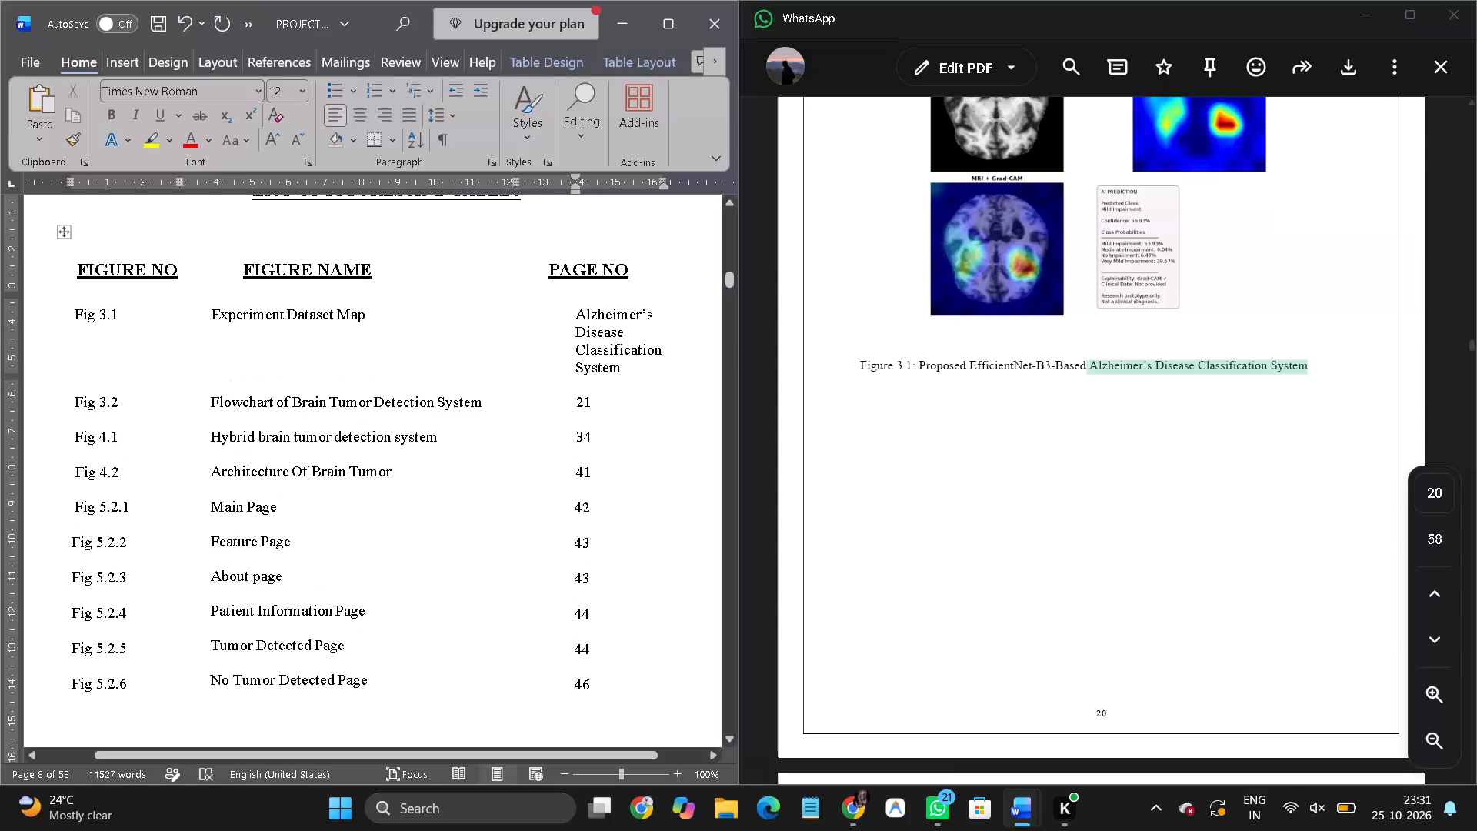
Undo the misplaced paste of the figure caption in the Fig 3.1 entry's page number cell.
key(BackSpace)
key(BackSpace)
key(ctrl+z)
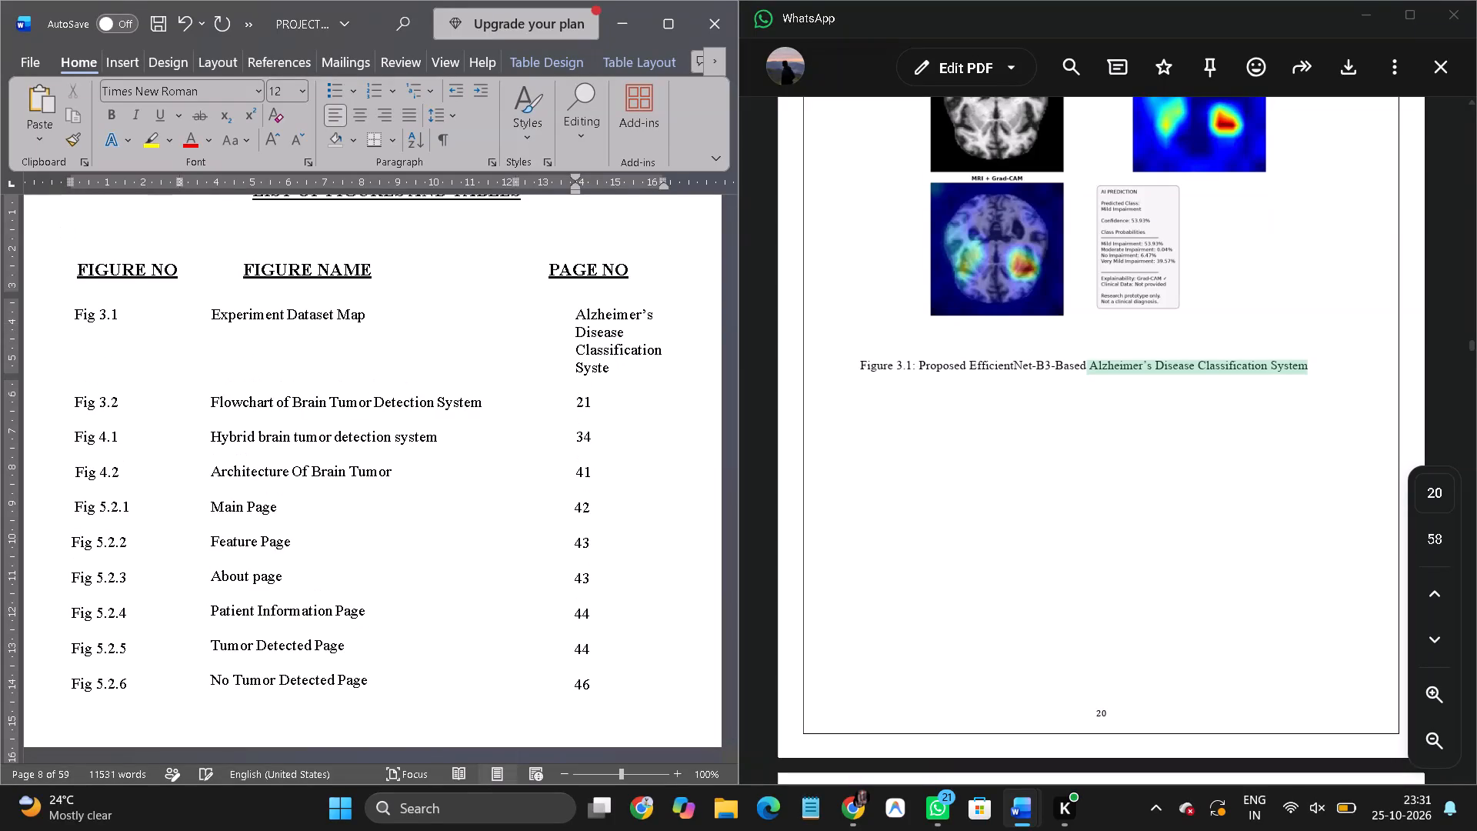
key(ctrl+z)
key(ctrl+z)
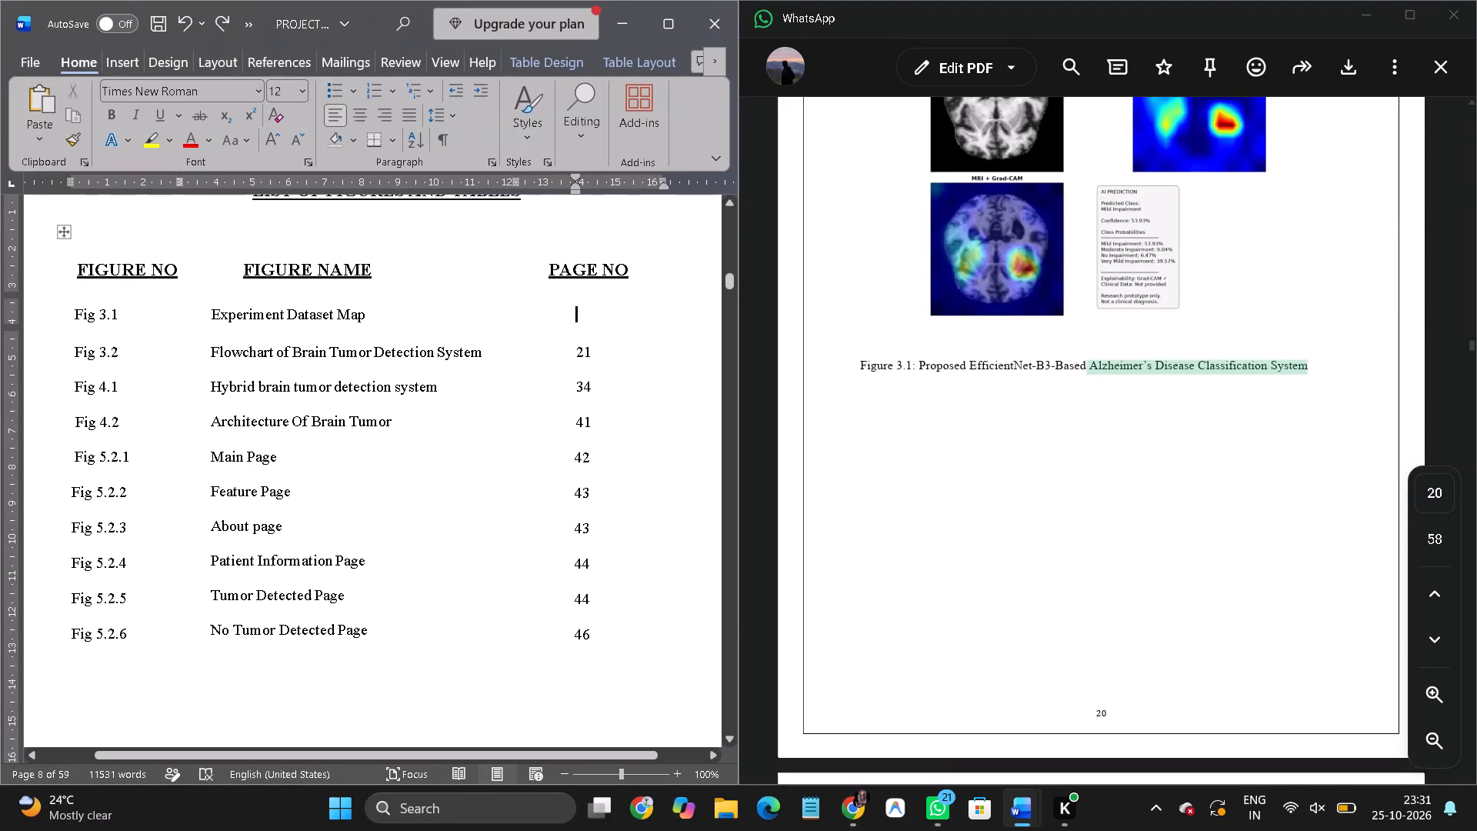
Update the Fig 3.1 entry with the figure name "Alzheimer's Disease Classification System" and page number 20.
drag(366, 316, 239, 309)
key(ctrl+v)
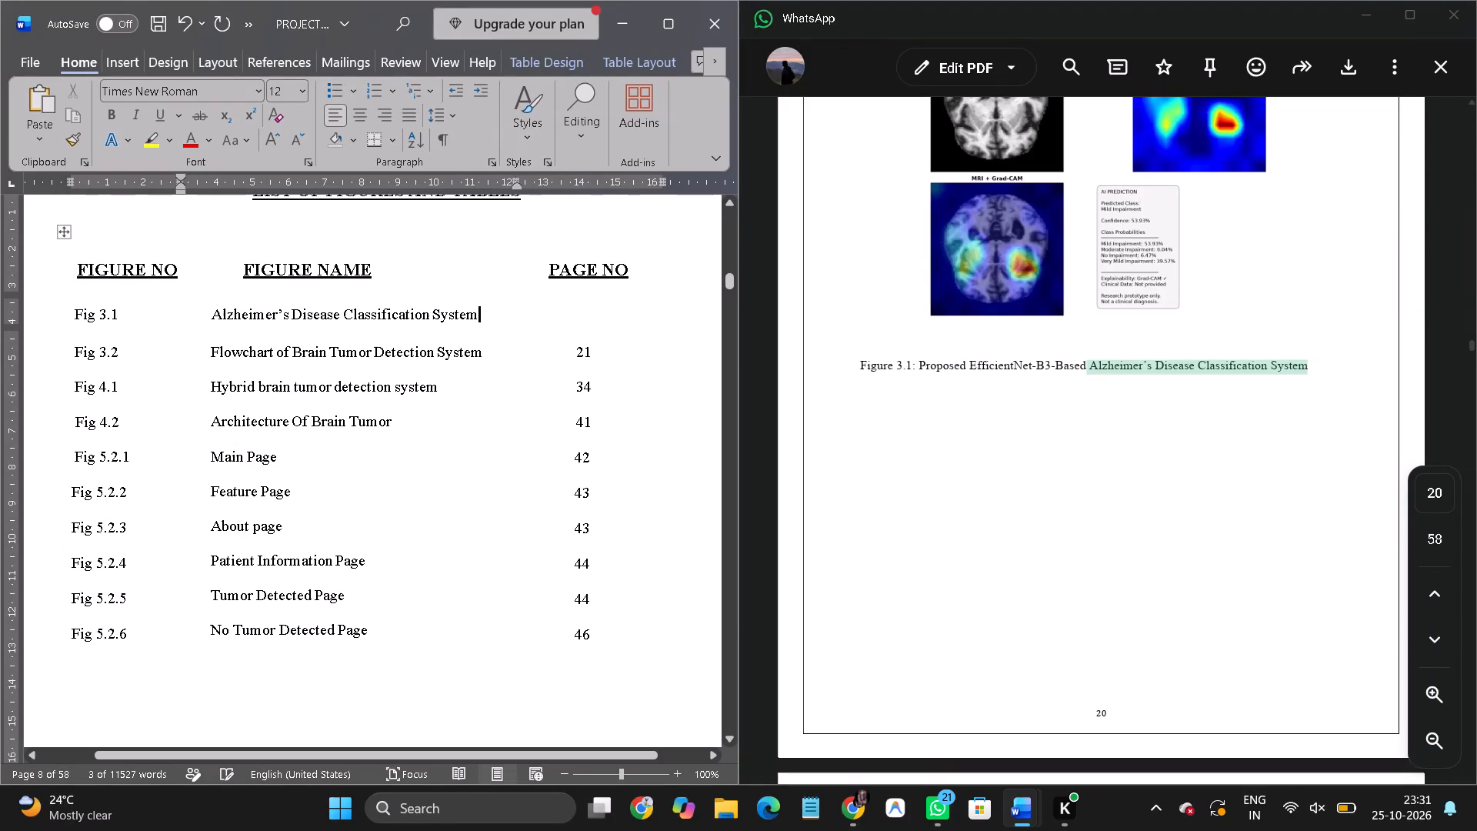
click(583, 314)
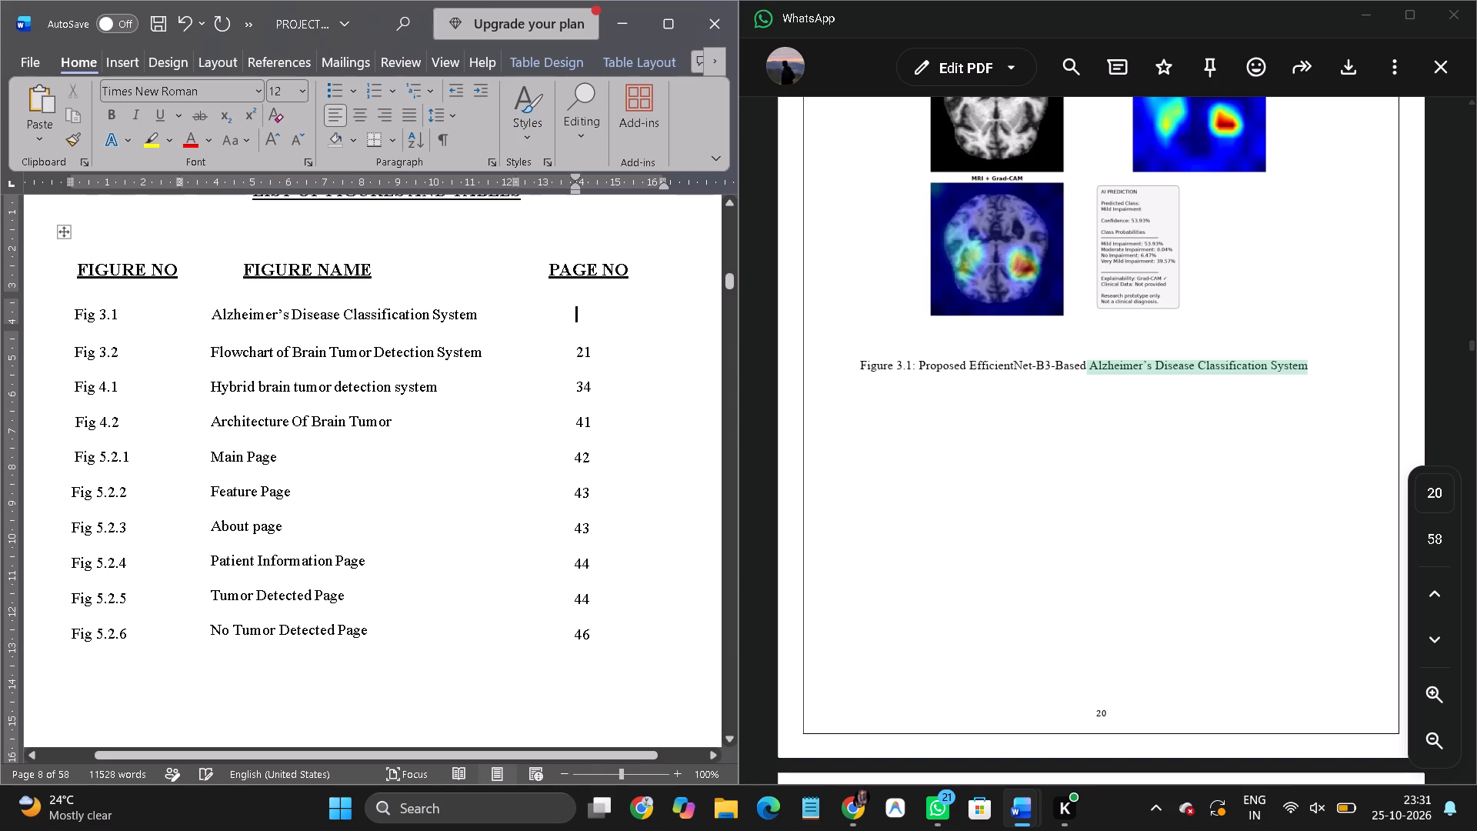
text(20)
Find Table 3.3 in the PDF and set the page number of its entry in the list of tables to 24.
scroll(500, 415, down, 2)
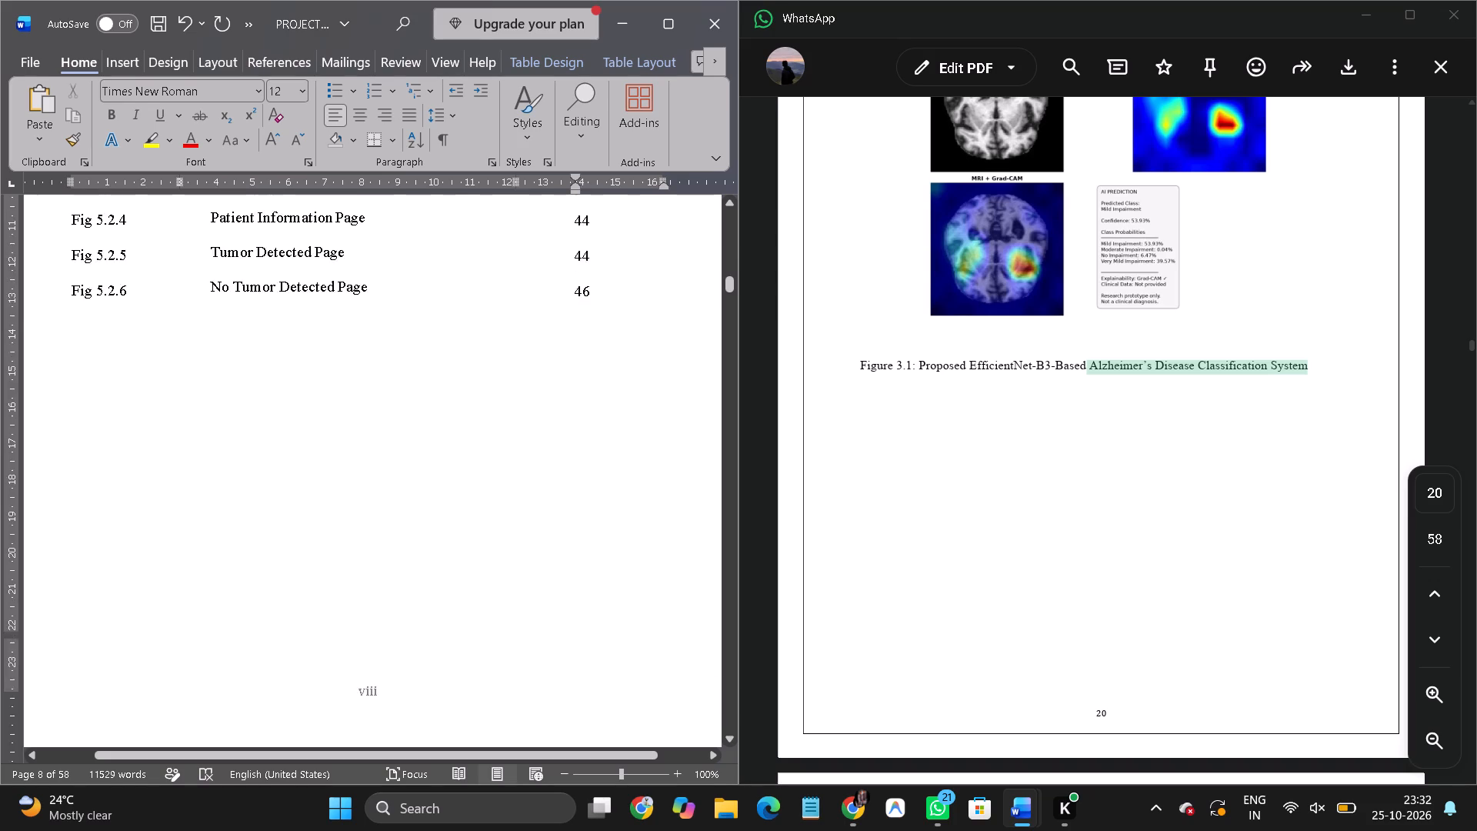
scroll(500, 415, down, 3)
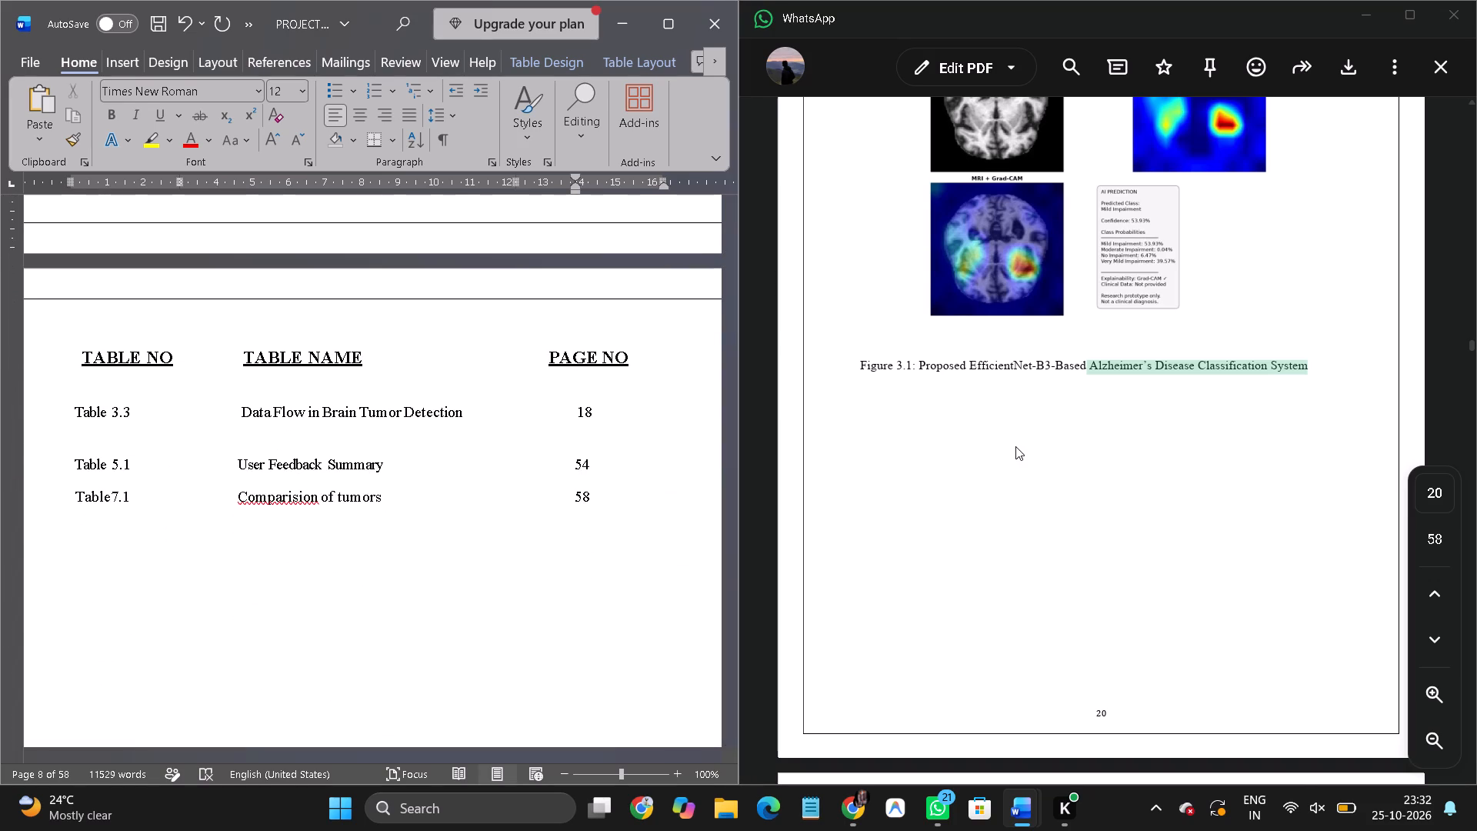
scroll(1015, 446, down, 6)
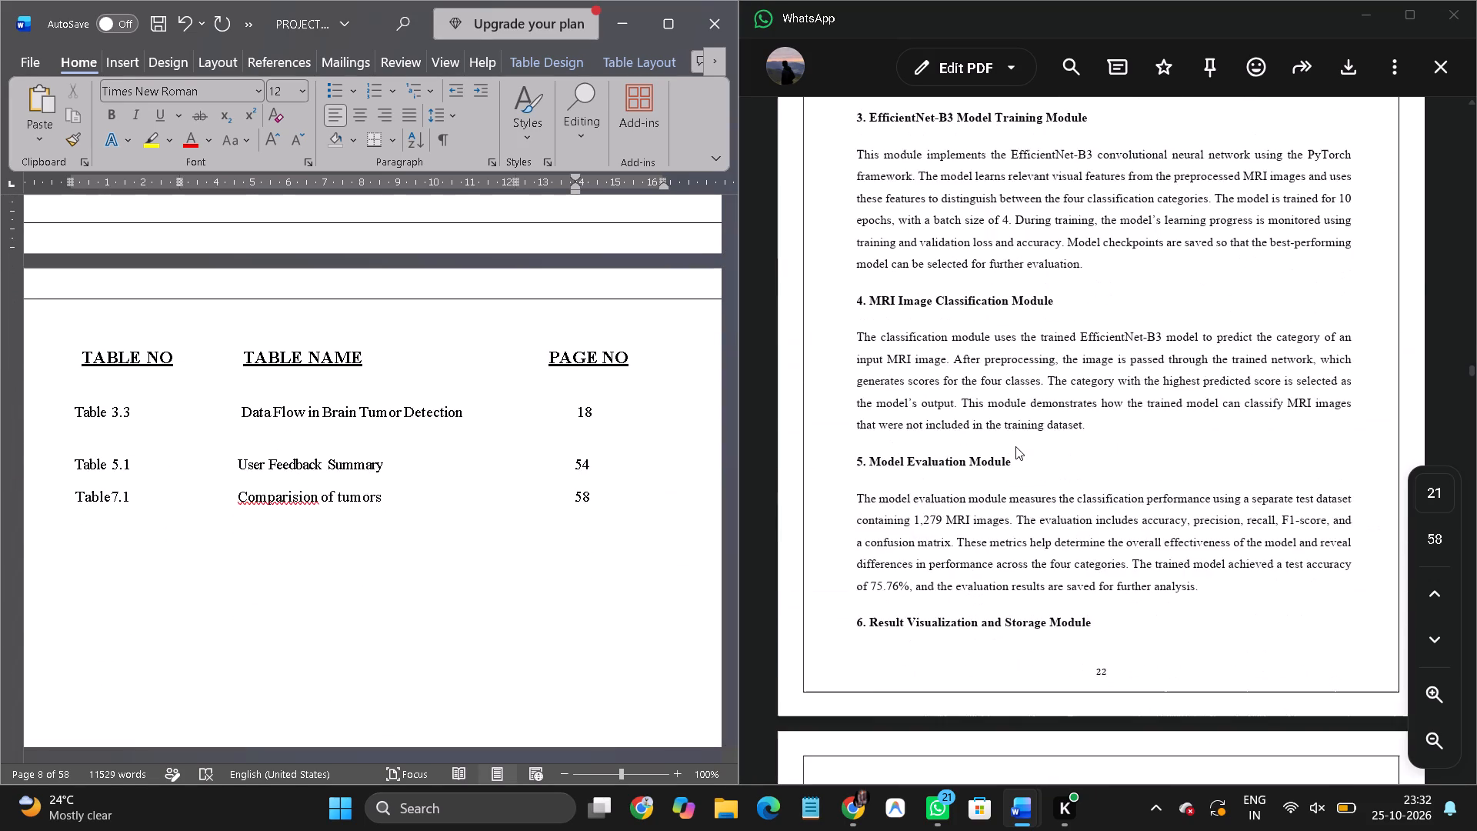
scroll(1015, 446, down, 3)
scroll(1015, 446, up, 2)
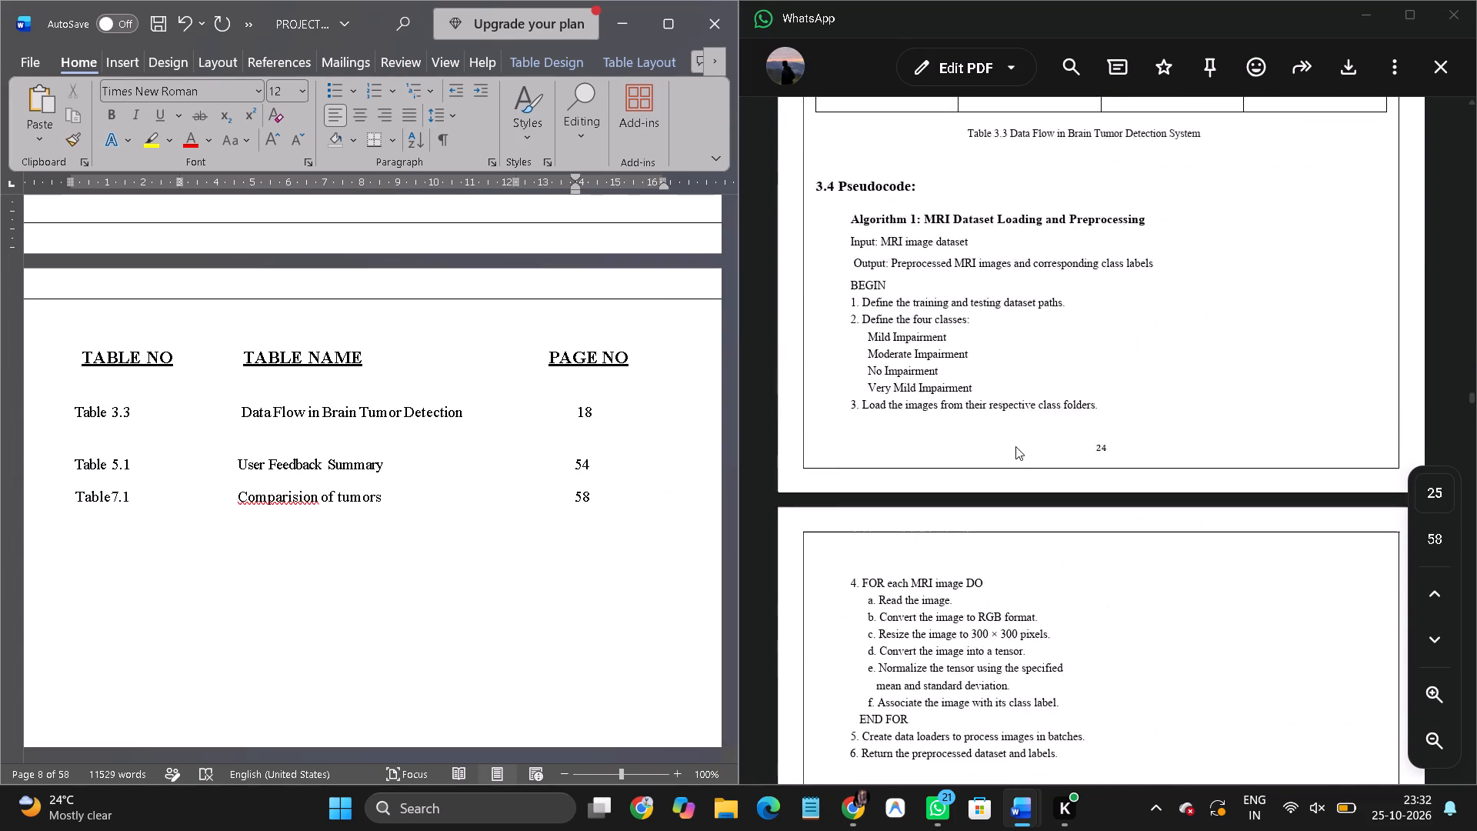
scroll(1015, 446, up, 1)
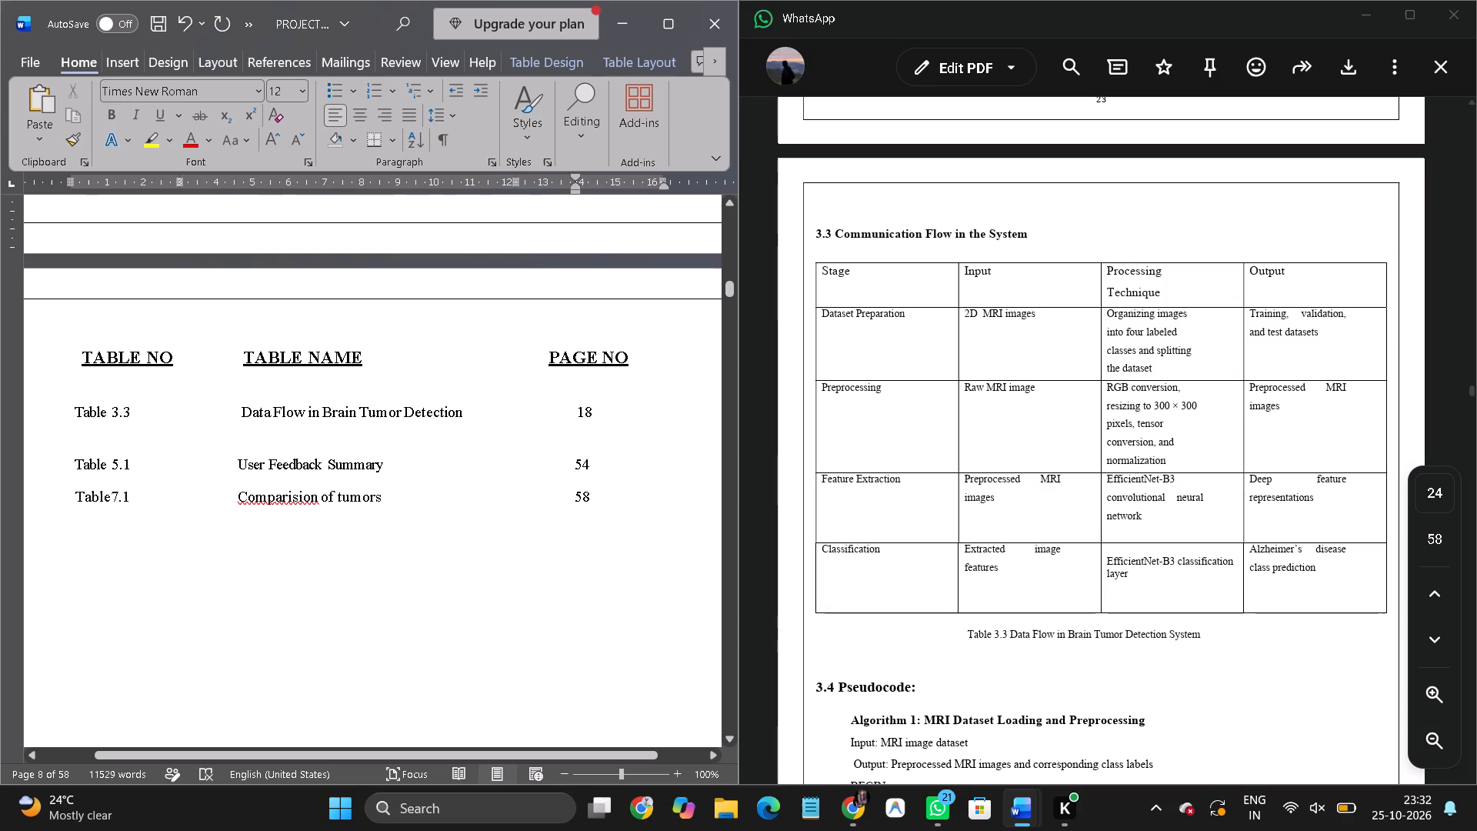
scroll(1079, 592, down, 1)
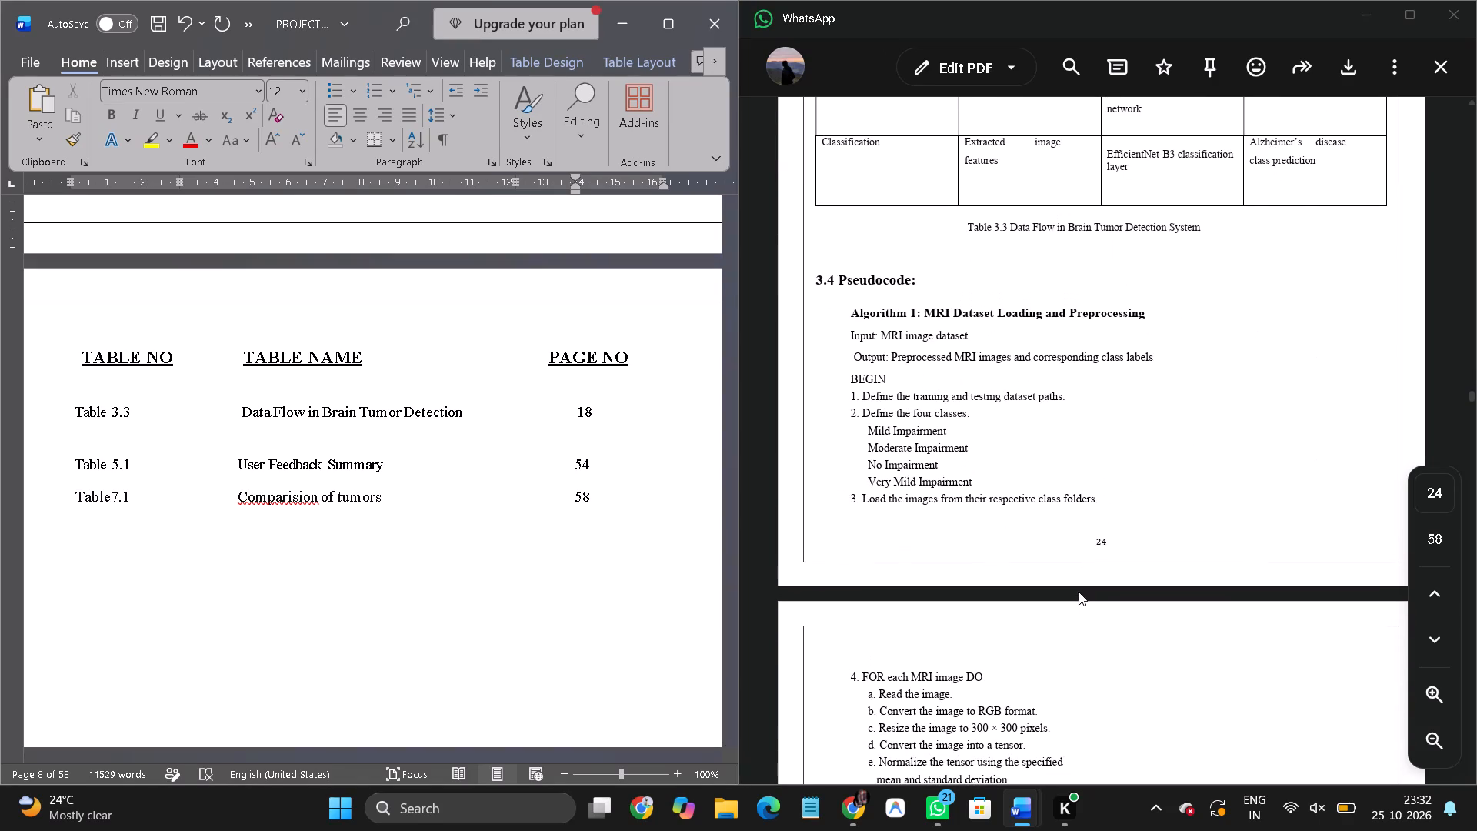
click(599, 412)
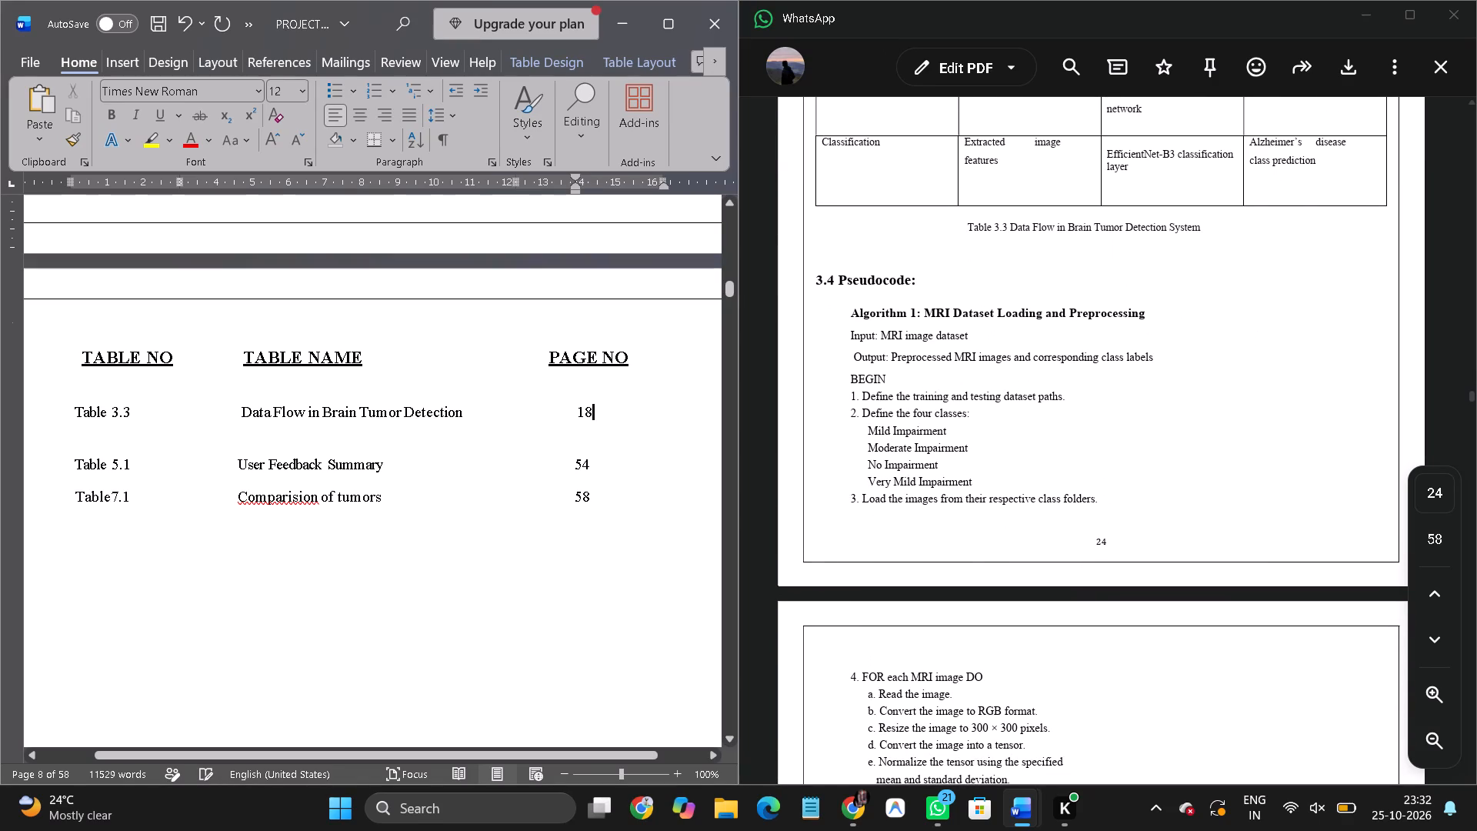
key(BackSpace)
key(BackSpace)
text(24)
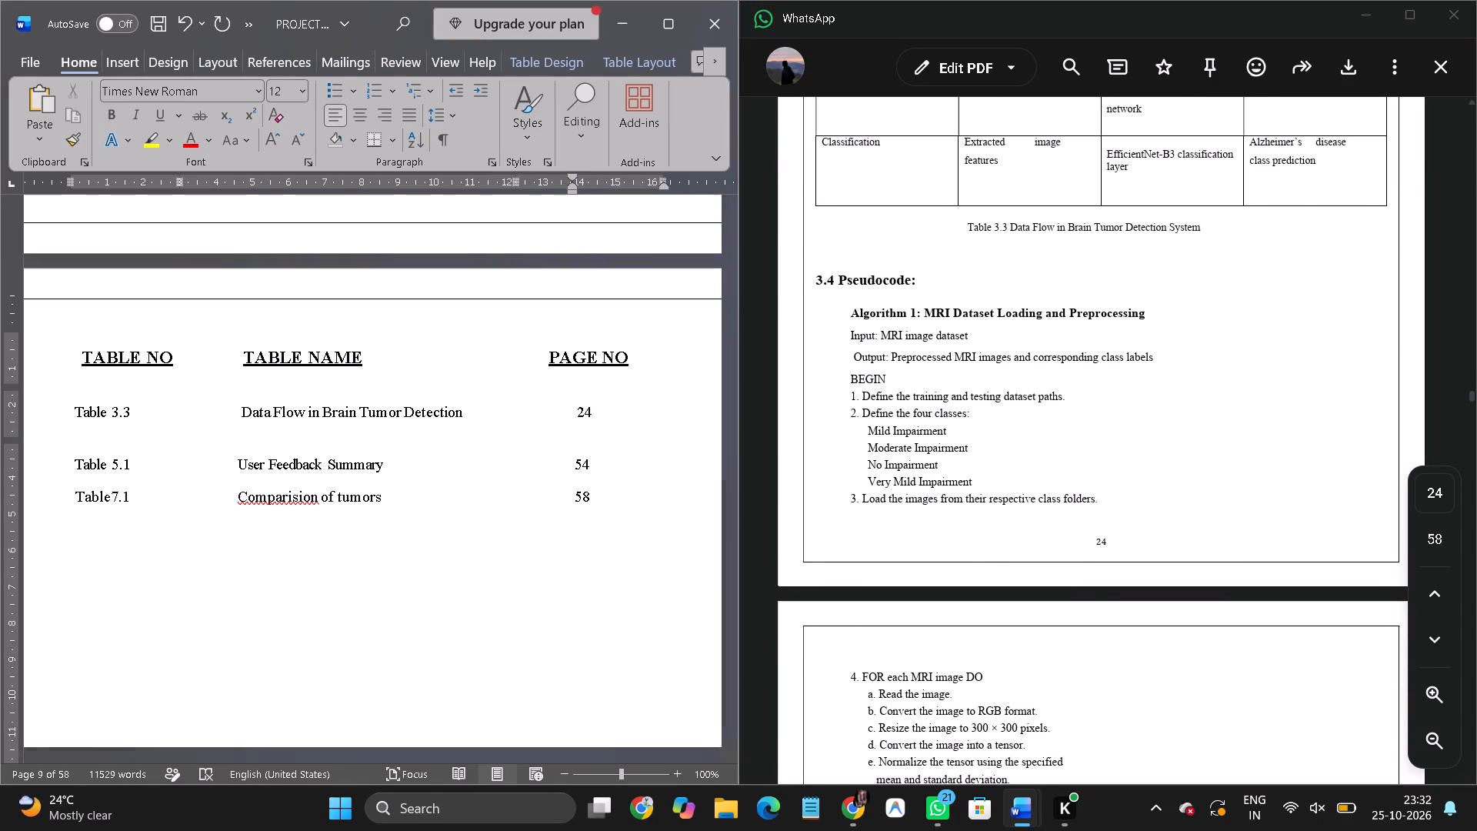
Look through the PDF after the pseudocode section for the table caption and page number corresponding to the Table 5.1 User Feedback Summary entry.
scroll(855, 438, down, 2)
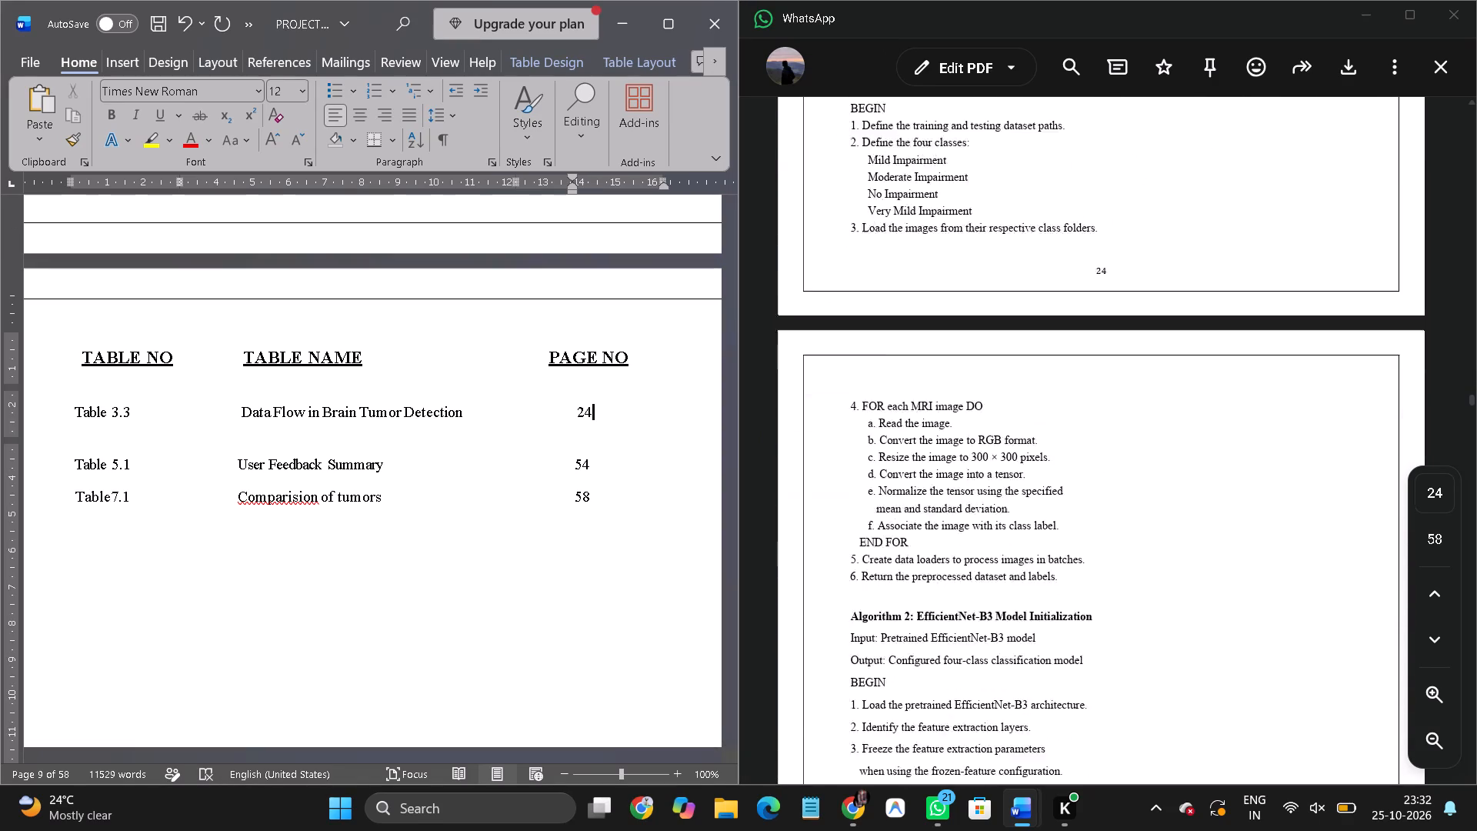
scroll(855, 438, down, 8)
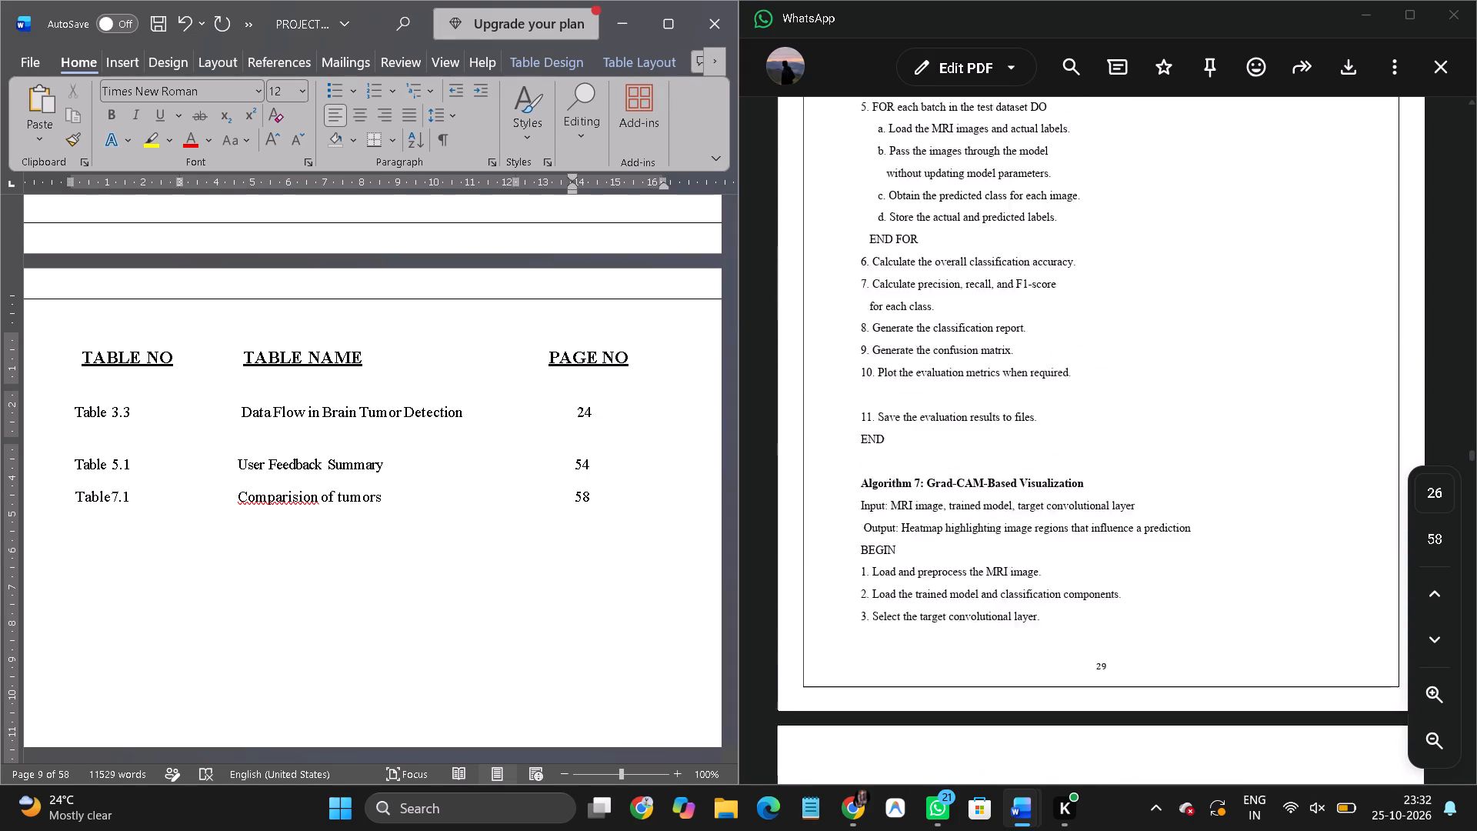
scroll(855, 438, down, 2)
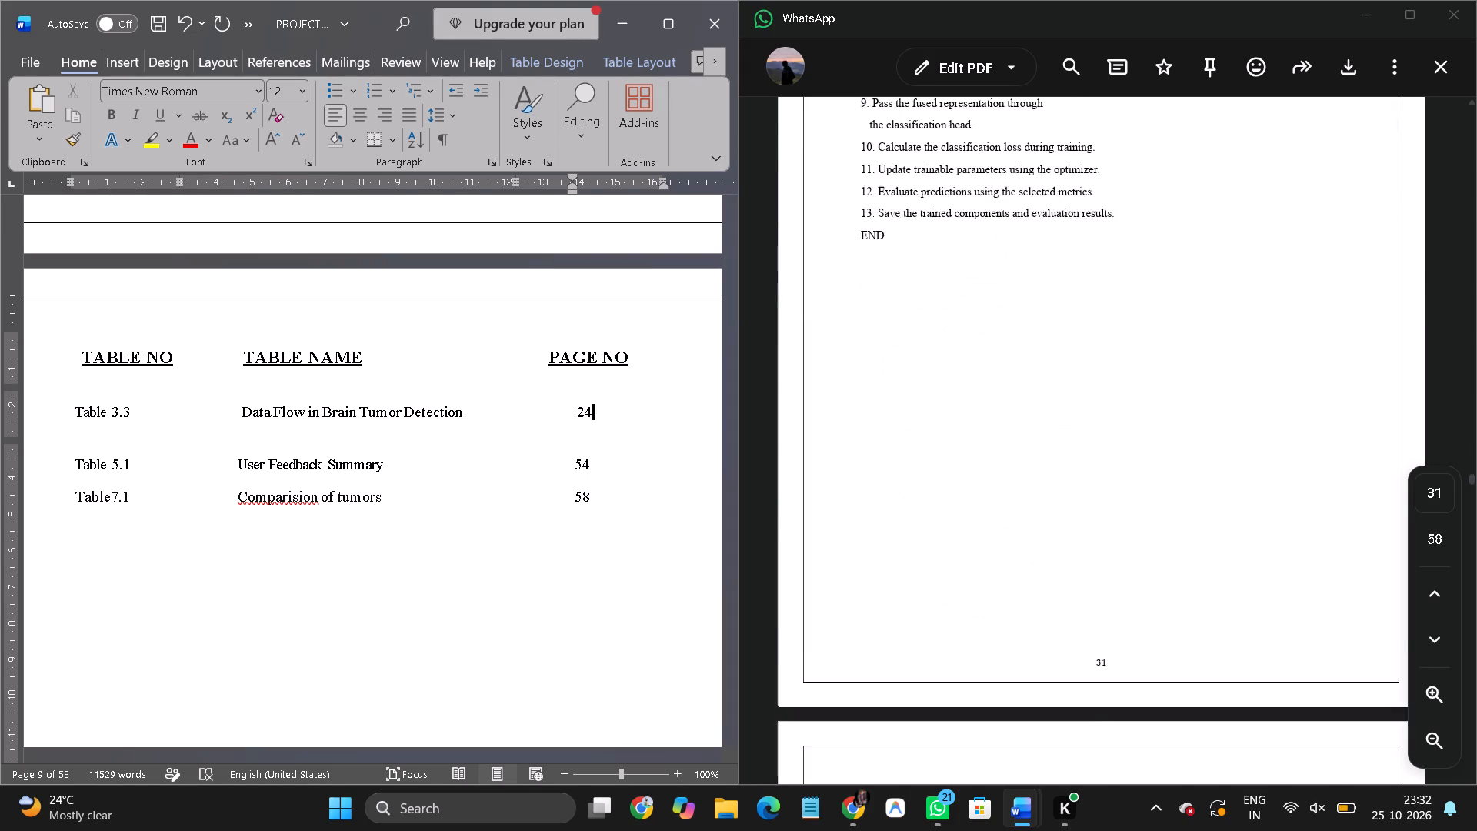
scroll(855, 438, down, 5)
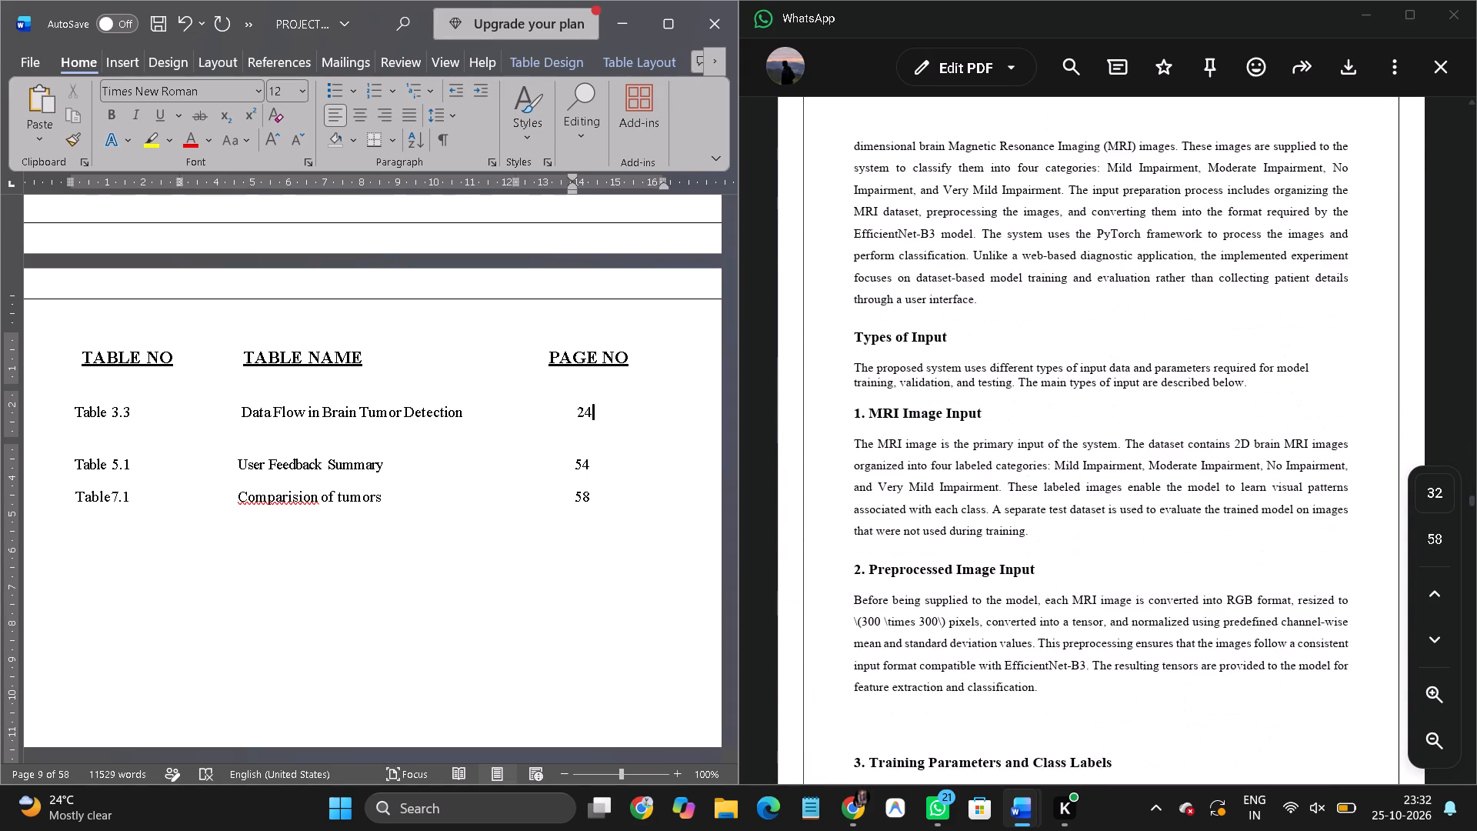
scroll(855, 438, down, 5)
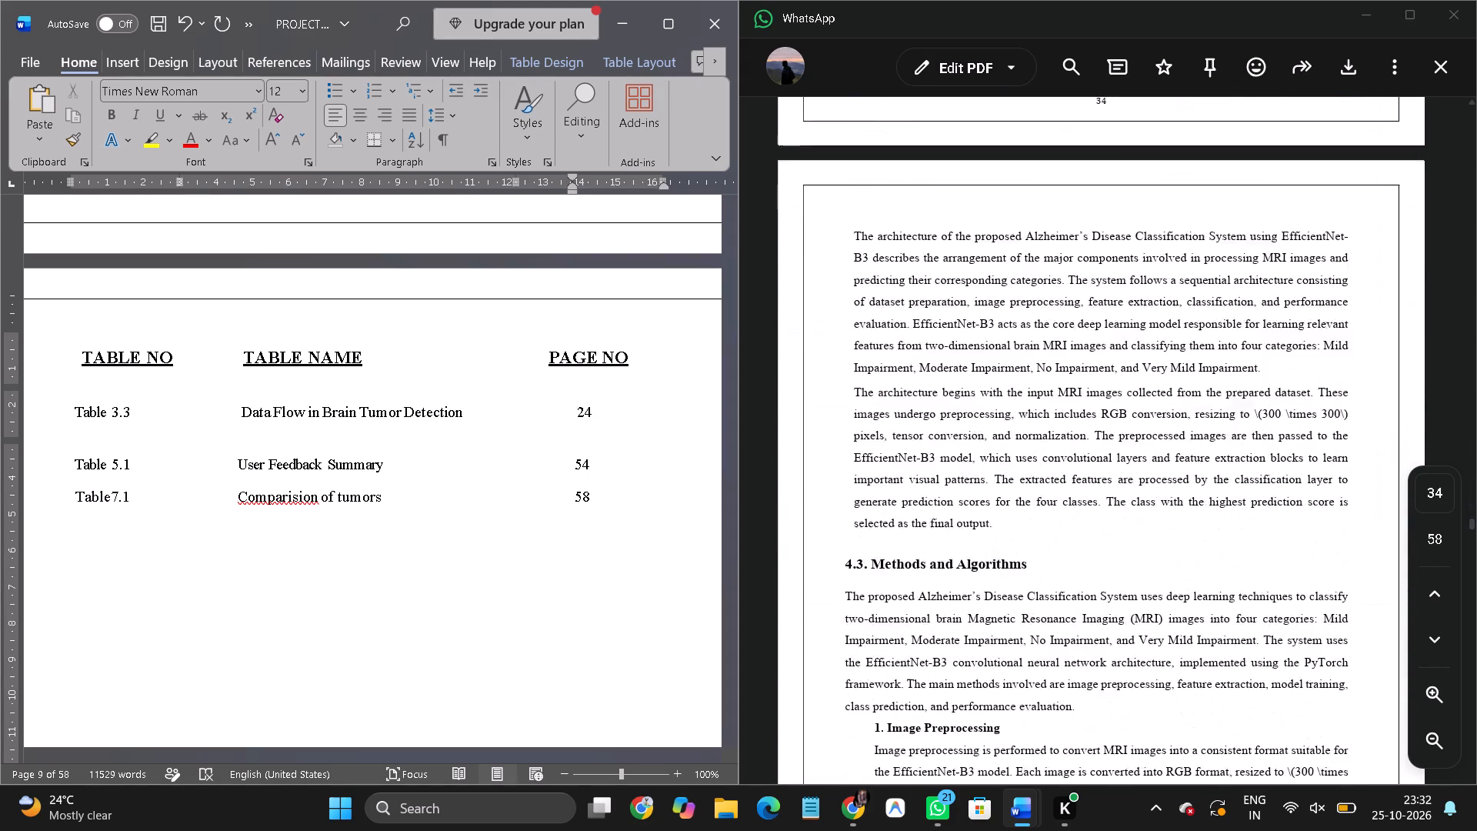
scroll(855, 438, down, 4)
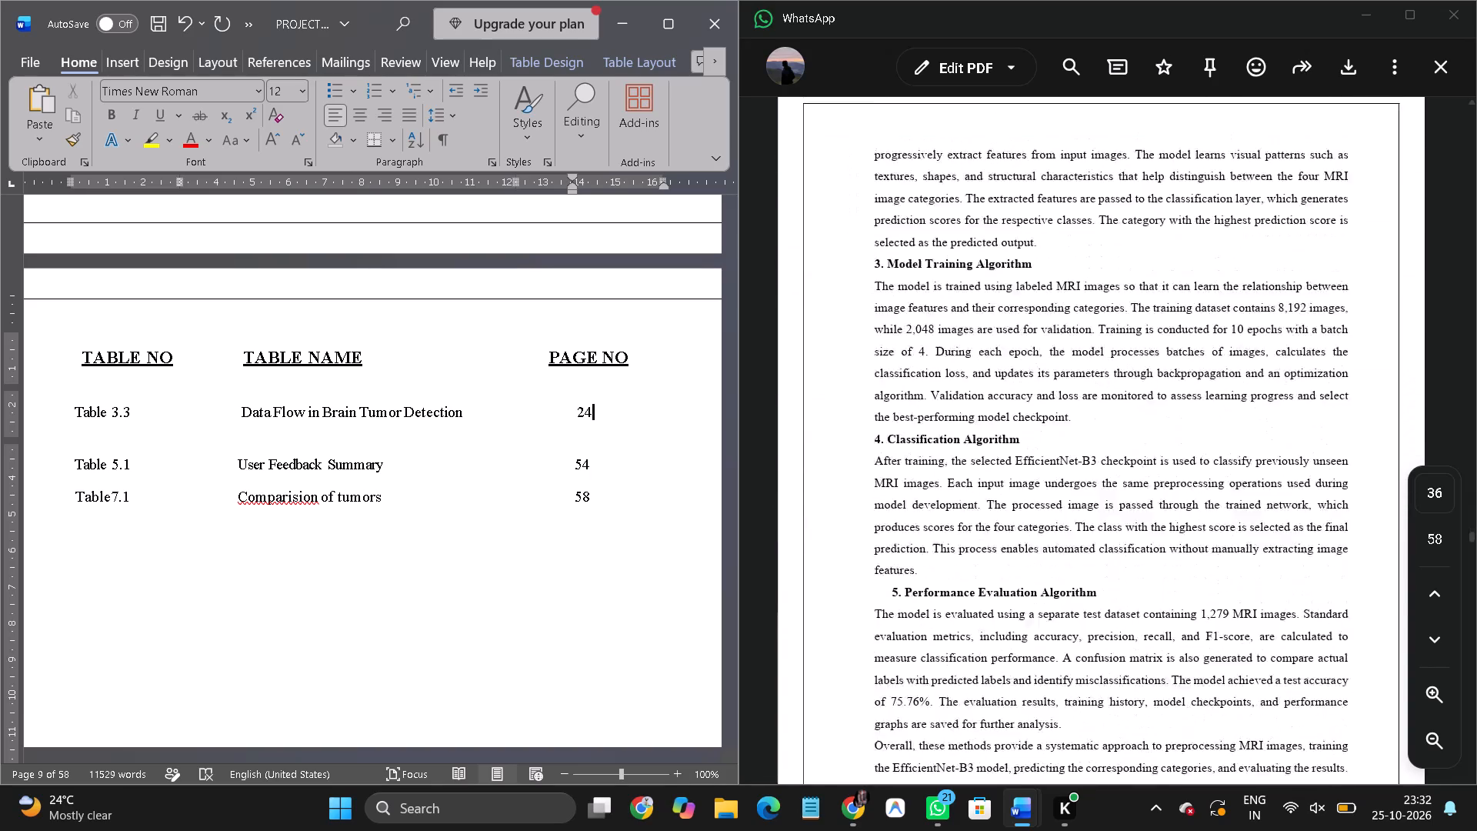
scroll(855, 438, down, 5)
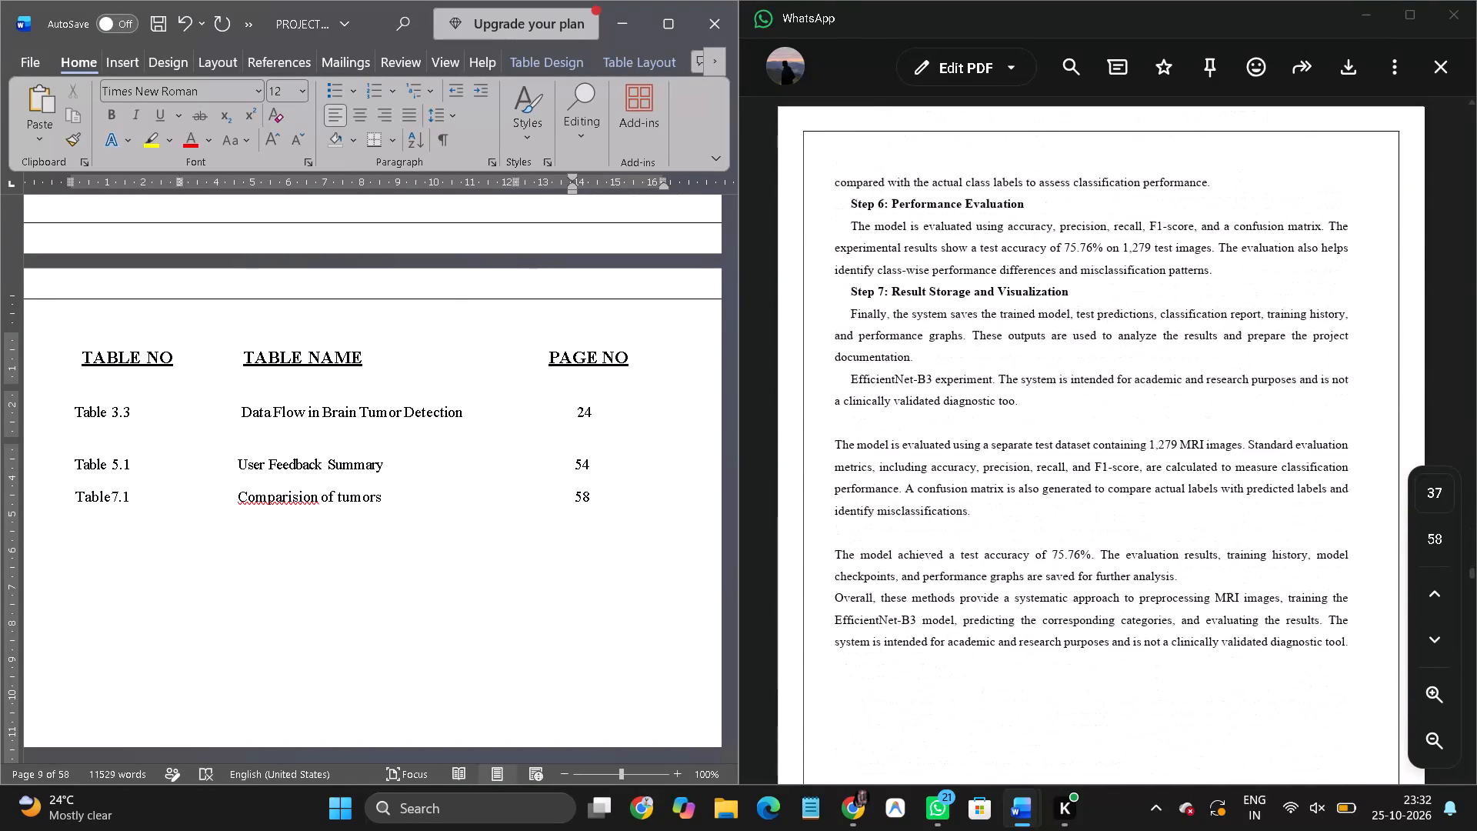
scroll(855, 438, down, 5)
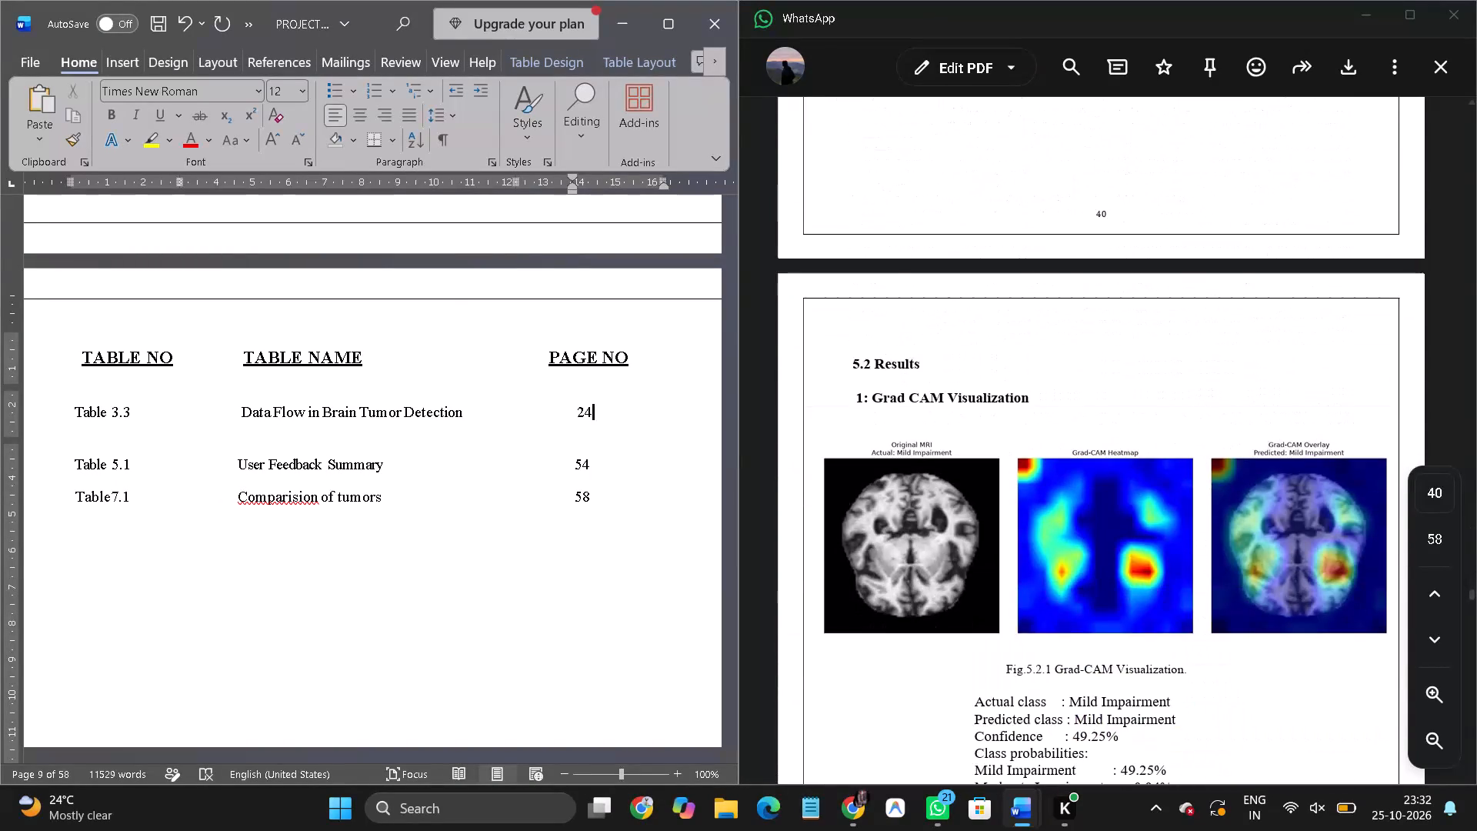
scroll(855, 438, down, 5)
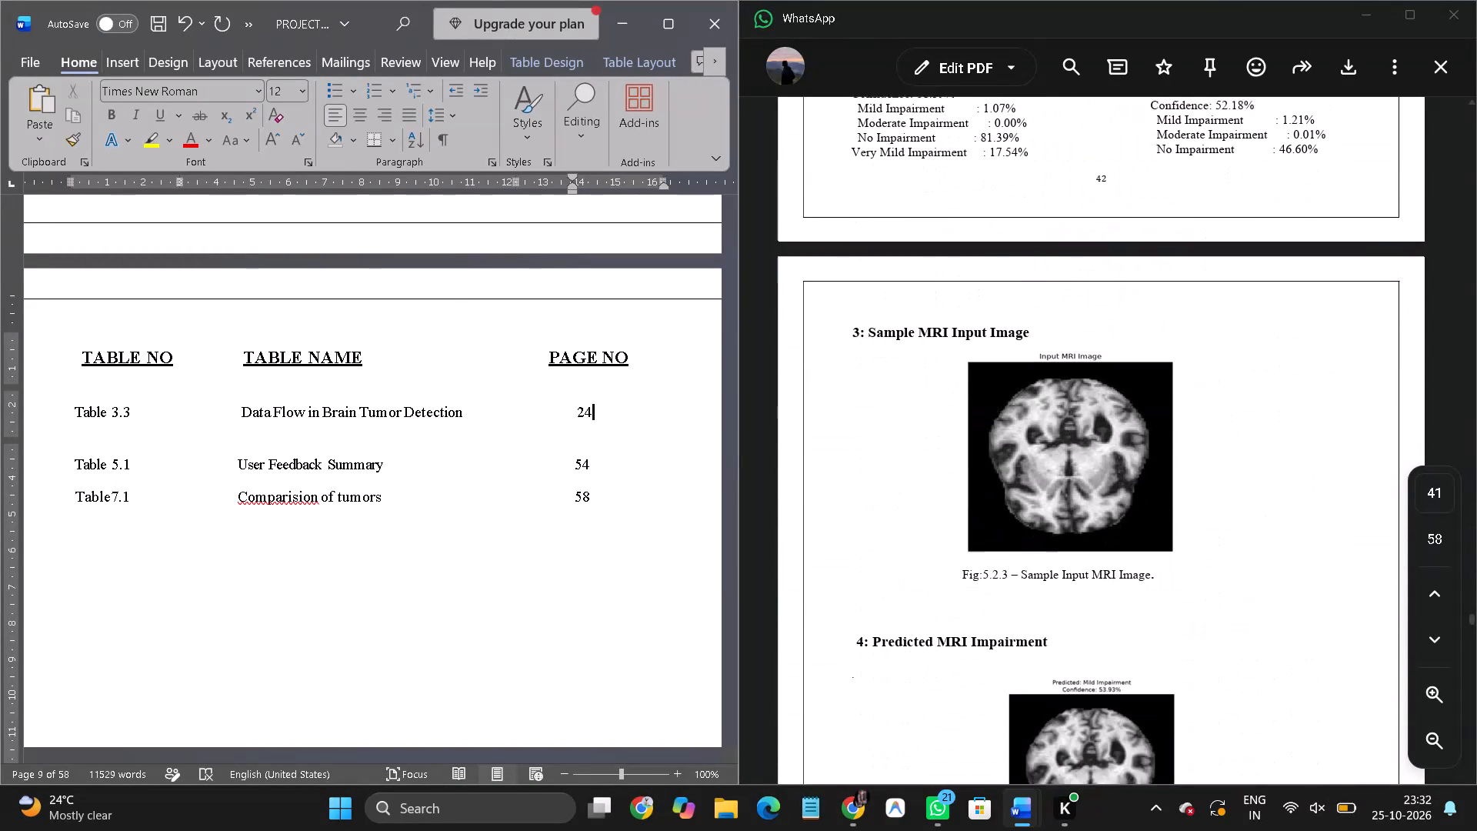
scroll(855, 438, down, 4)
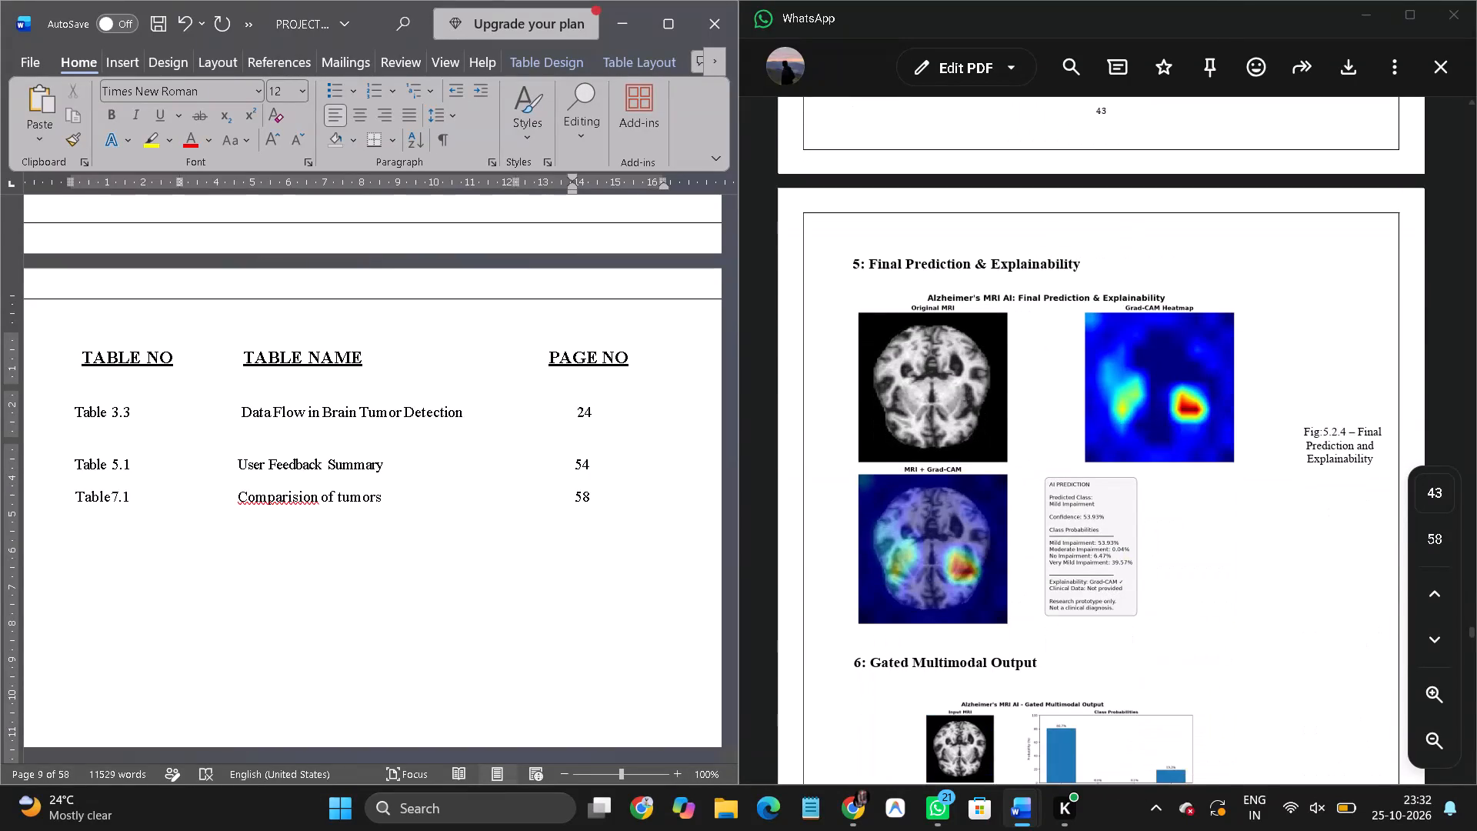
scroll(855, 438, down, 6)
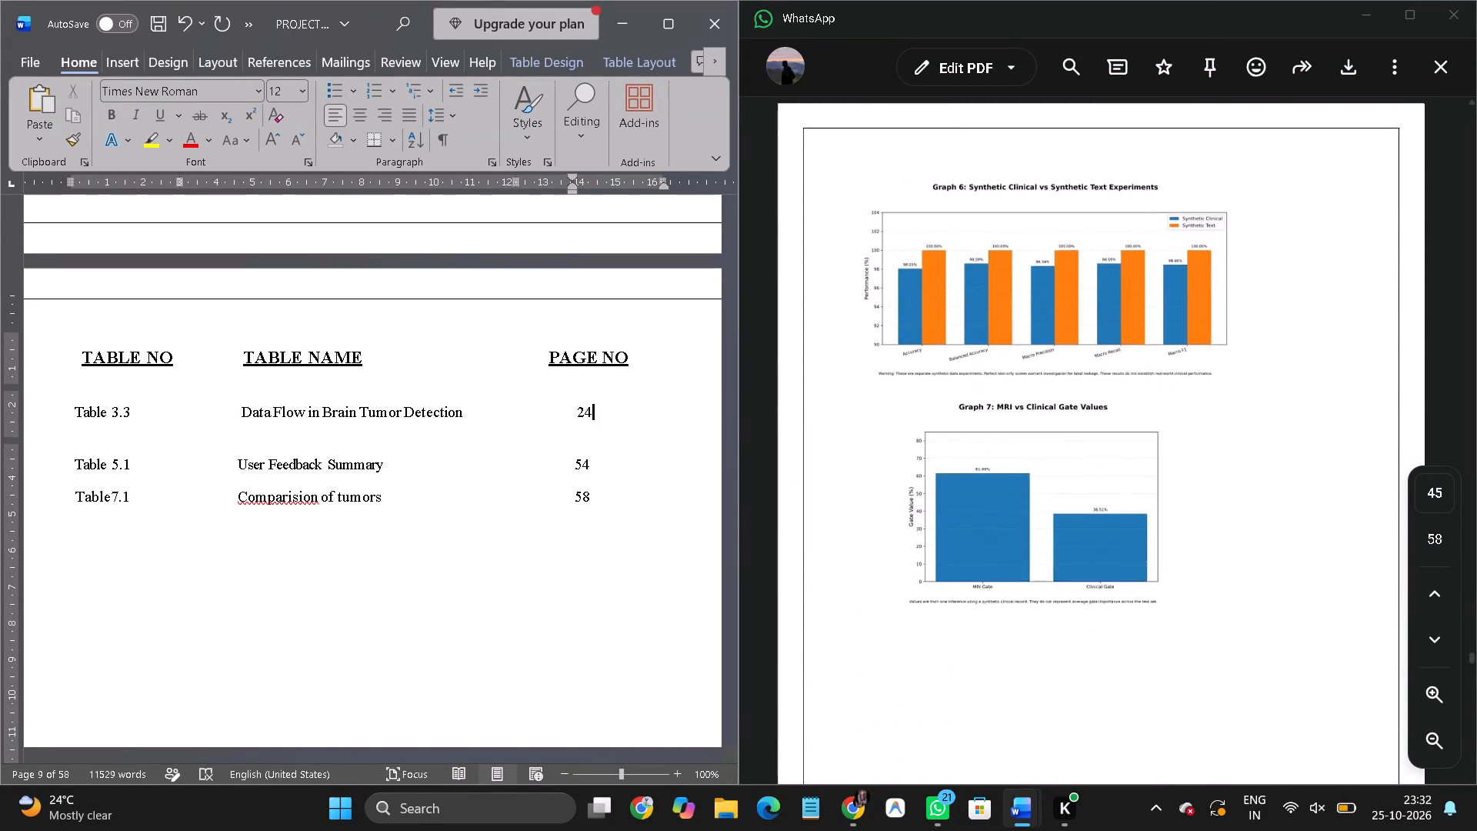
scroll(855, 438, down, 5)
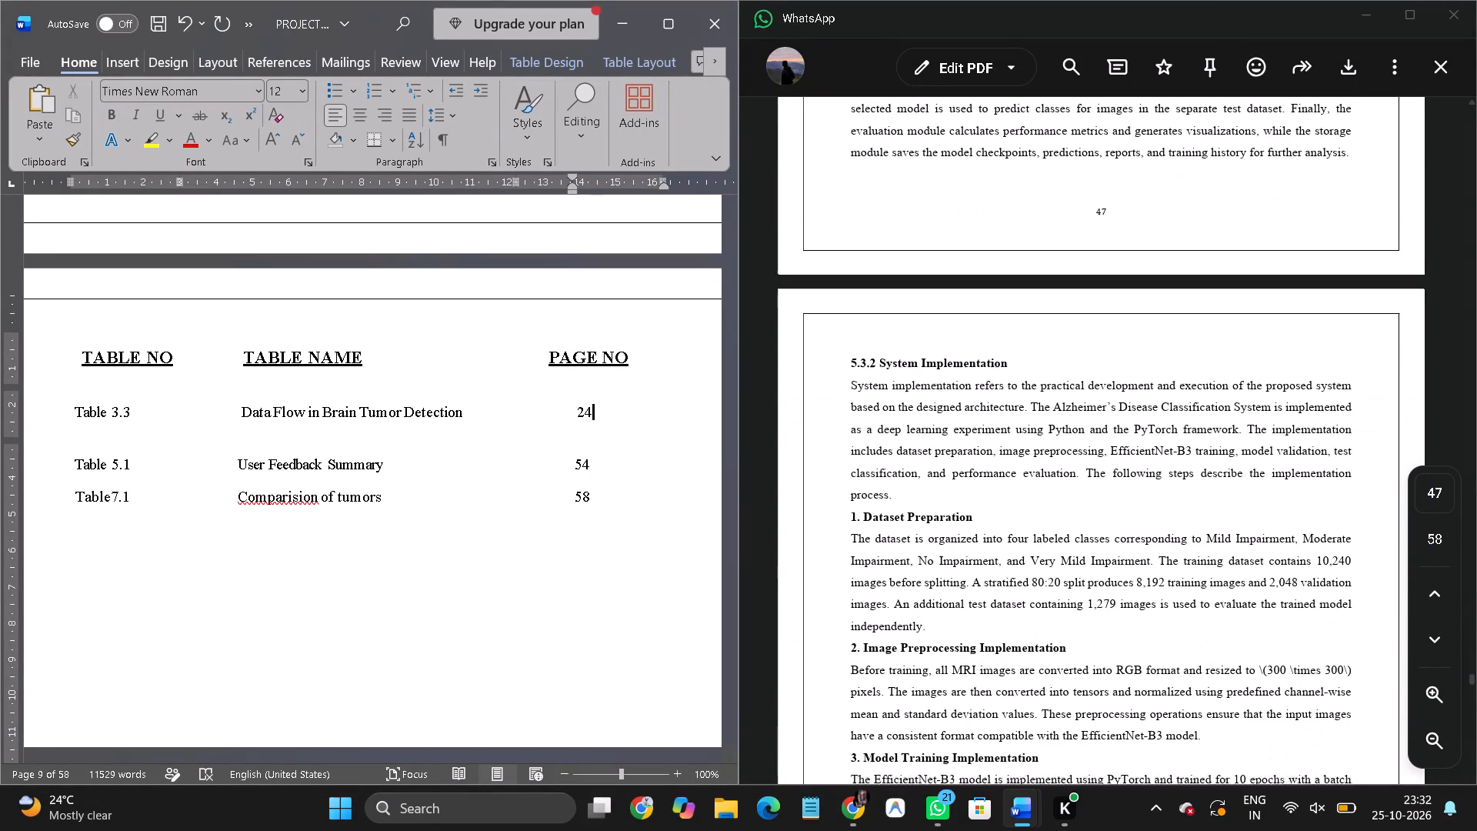
scroll(855, 438, down, 4)
scroll(855, 438, up, 2)
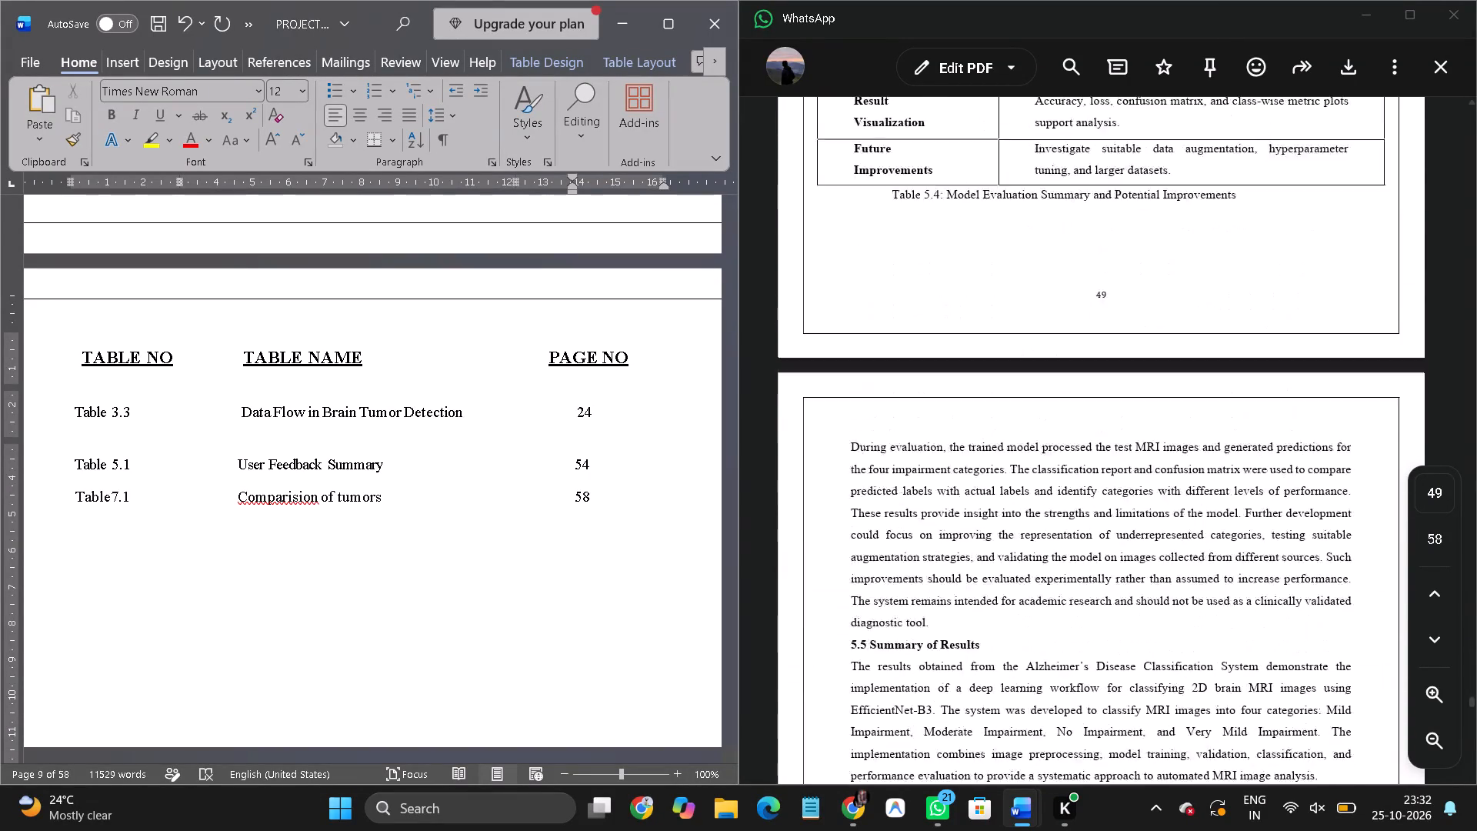
scroll(855, 438, up, 2)
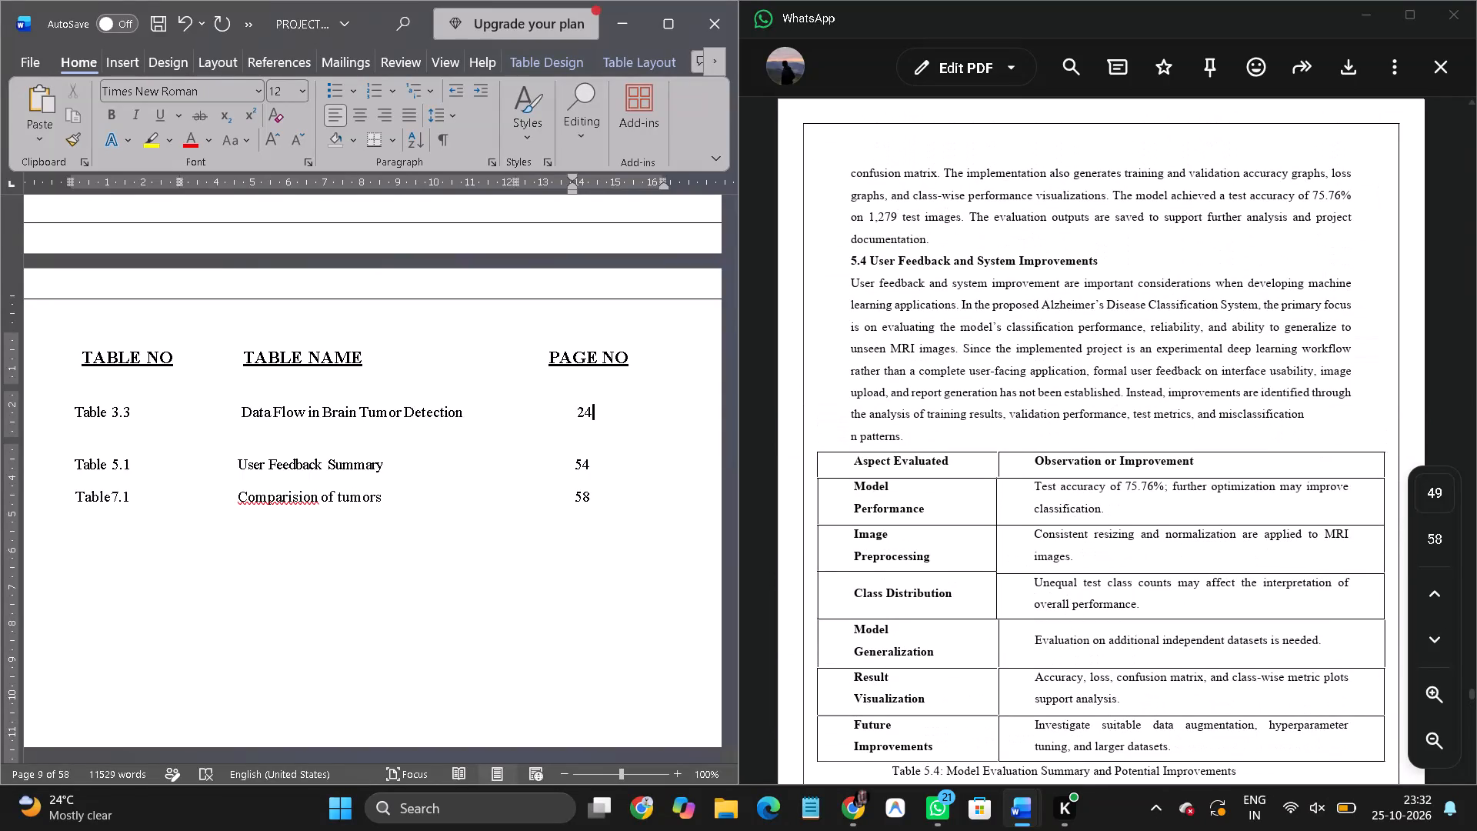
Set the page number of the Table 5.1 User Feedback Summary entry in the list of tables to 49.
scroll(855, 438, up, 2)
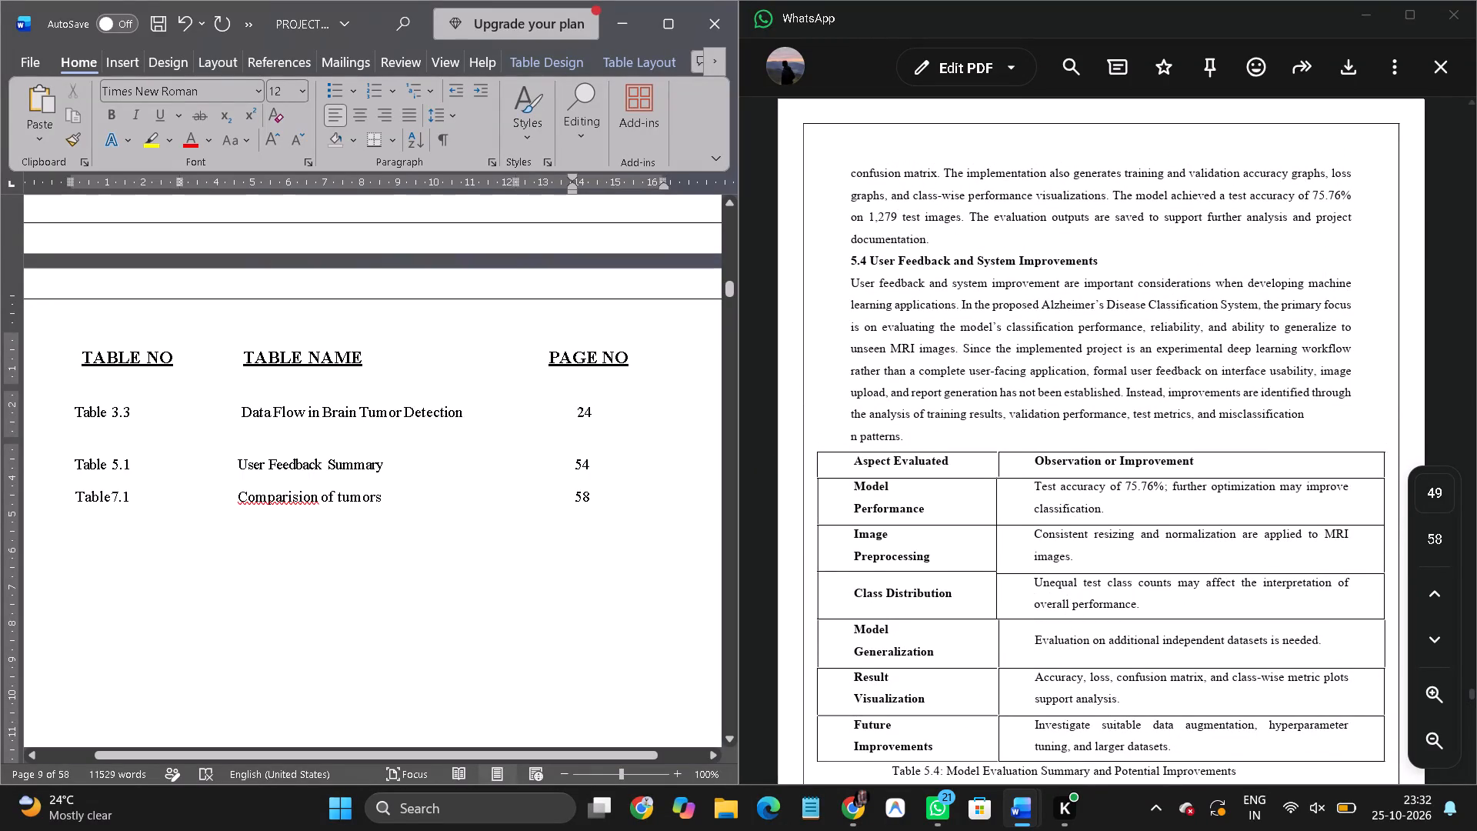
click(590, 466)
key(BackSpace)
key(BackSpace)
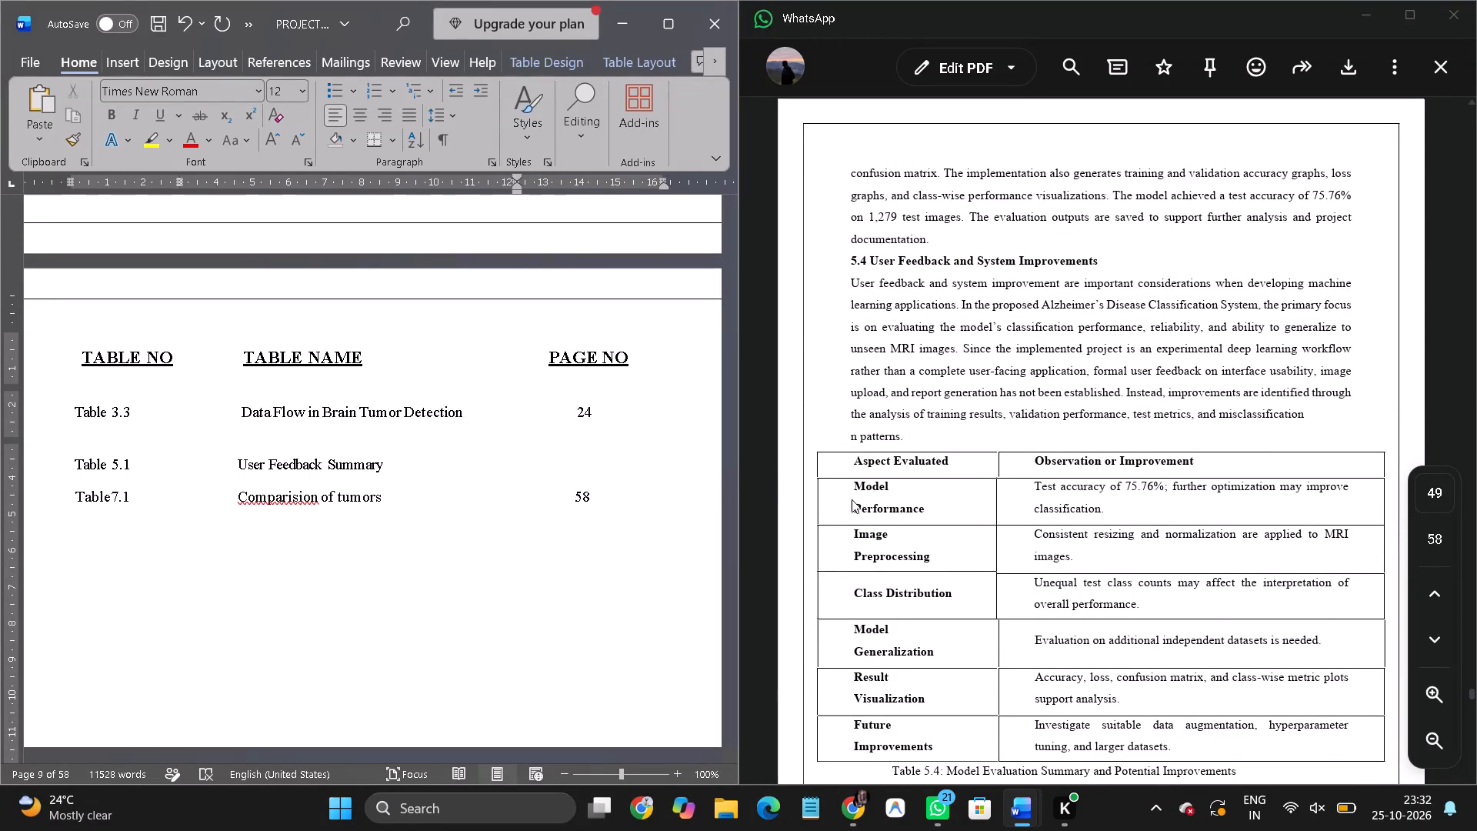
scroll(985, 503, down, 1)
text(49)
scroll(1083, 526, down, 3)
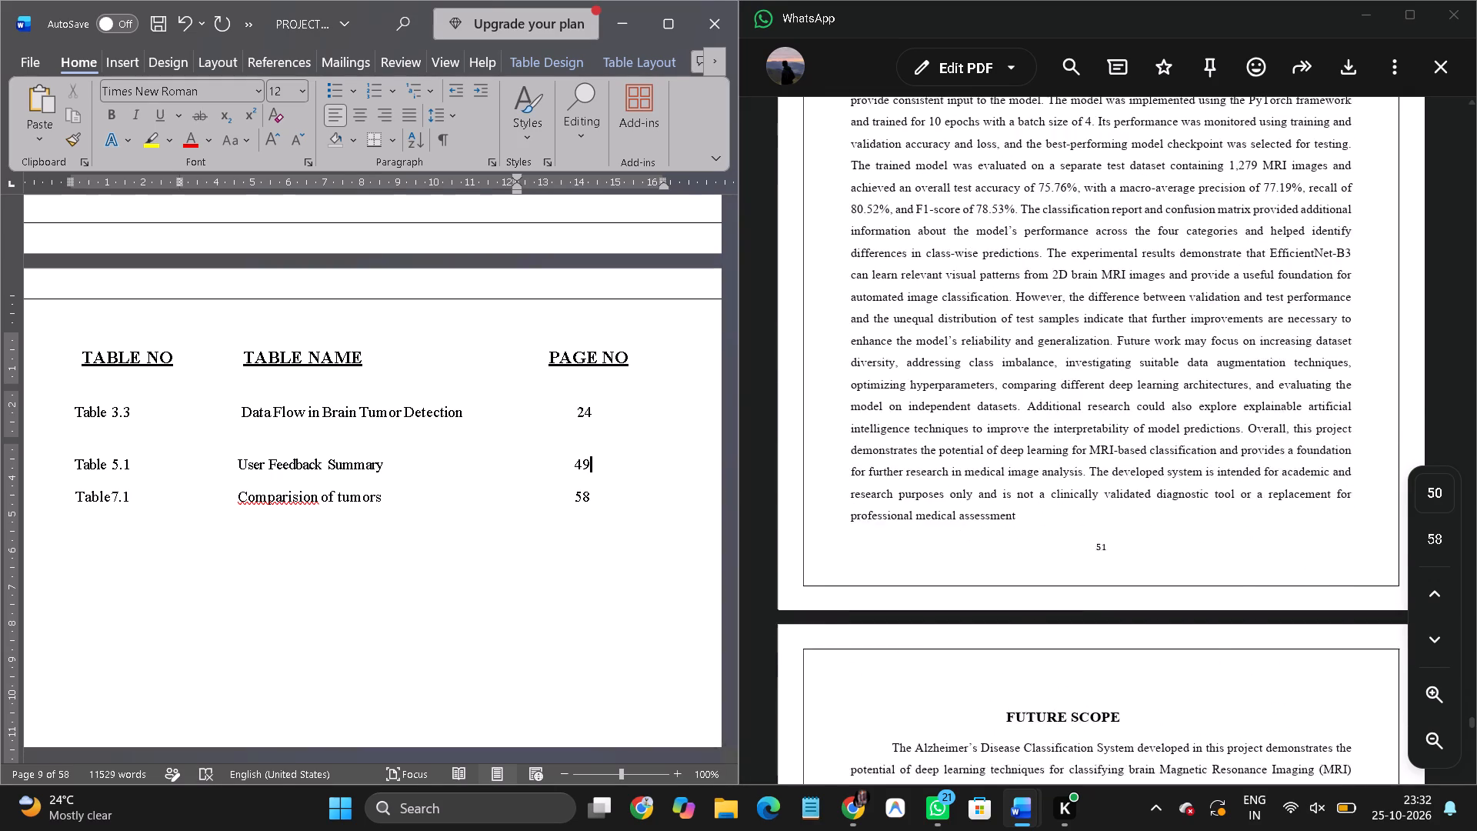